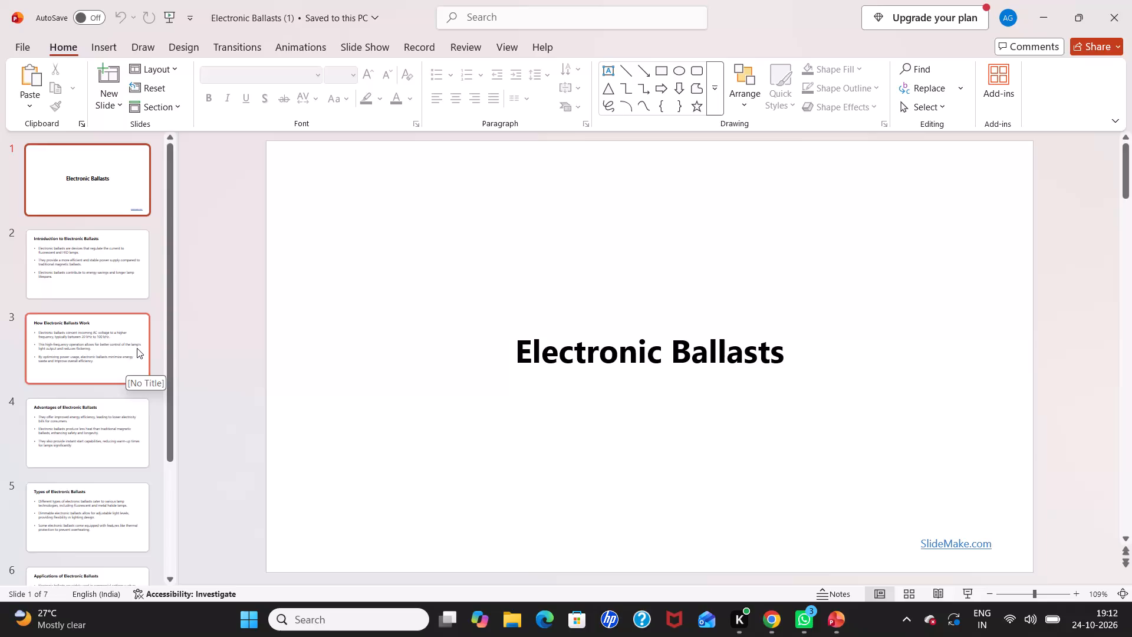
Delete the bulleted text box from slide 7, "Future Trends in Electronic Ballasts".
scroll(137, 348, down, 7)
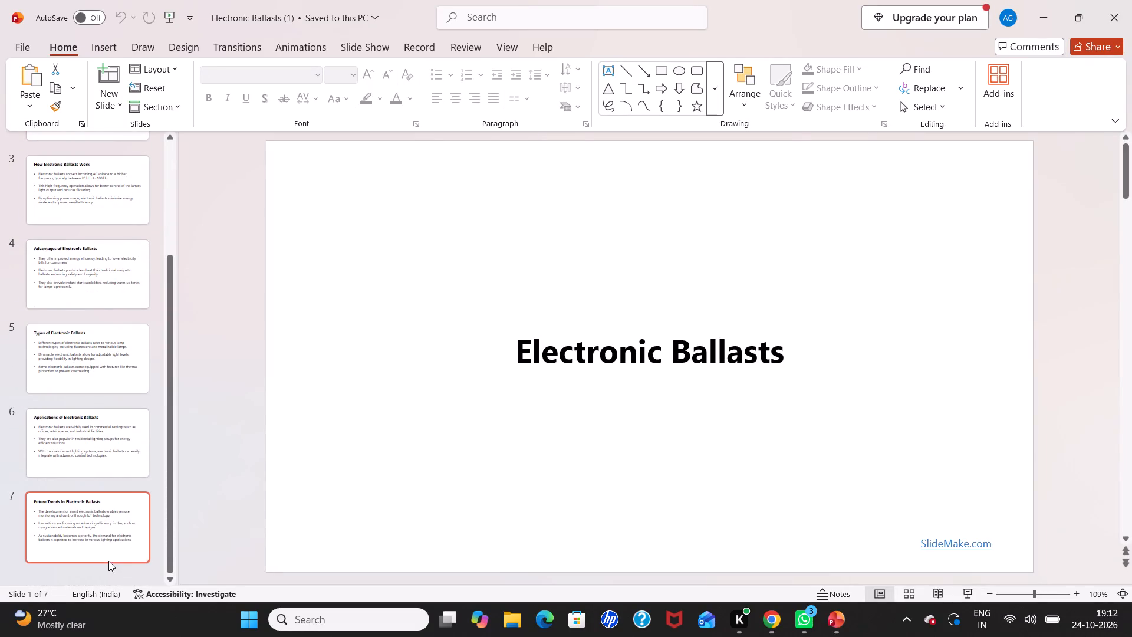
click(108, 560)
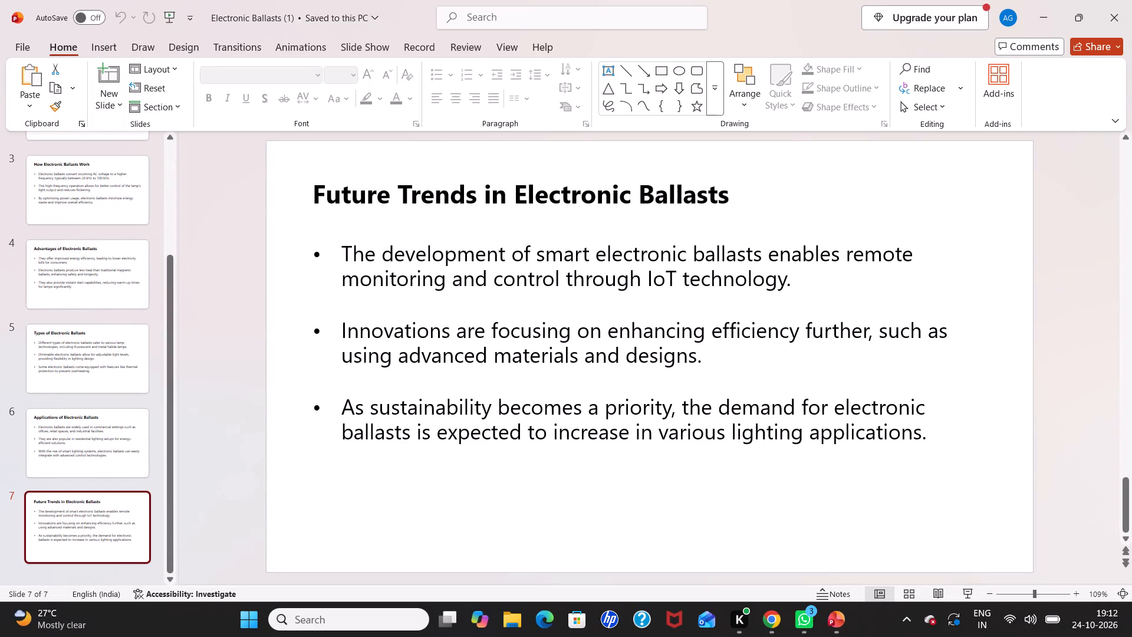
triple_click(418, 382)
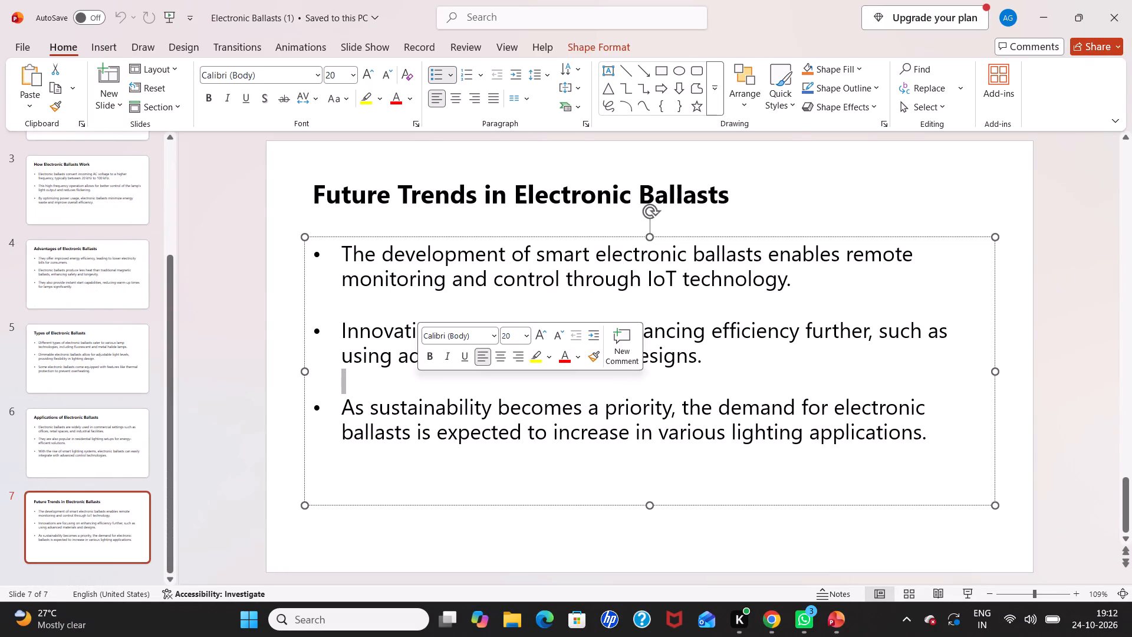
triple_click(348, 254)
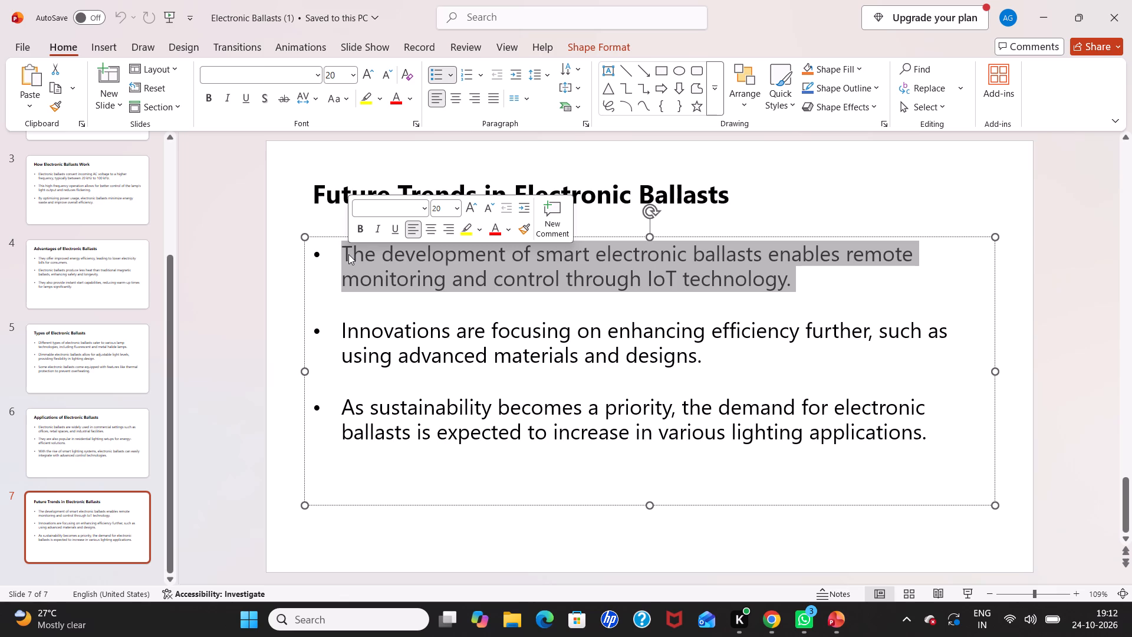
key(BackSpace)
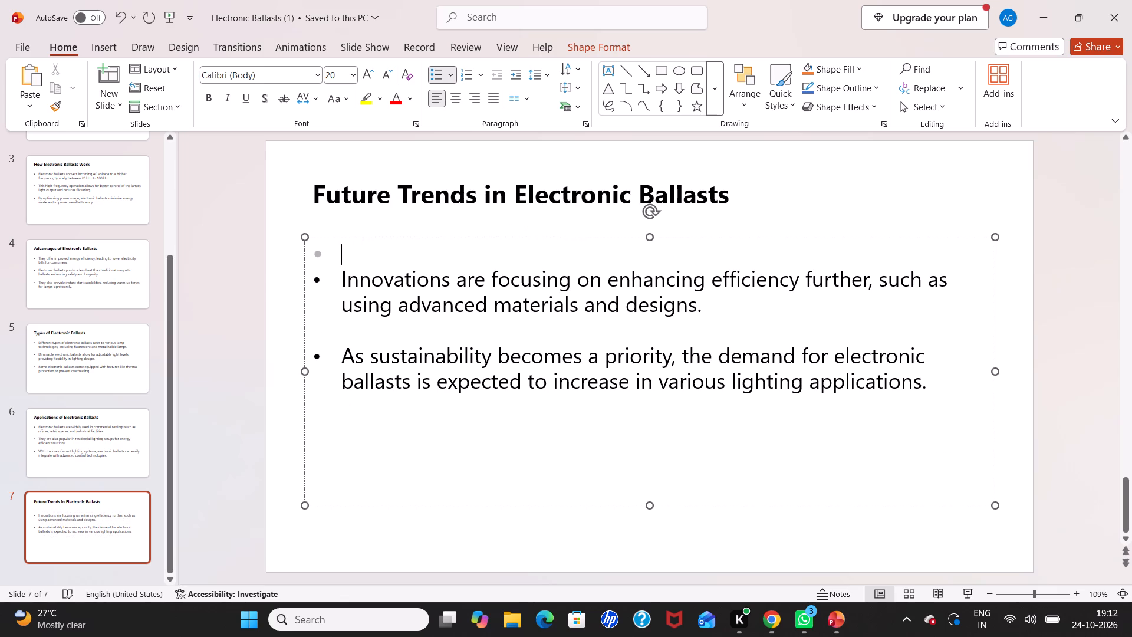
triple_click(348, 254)
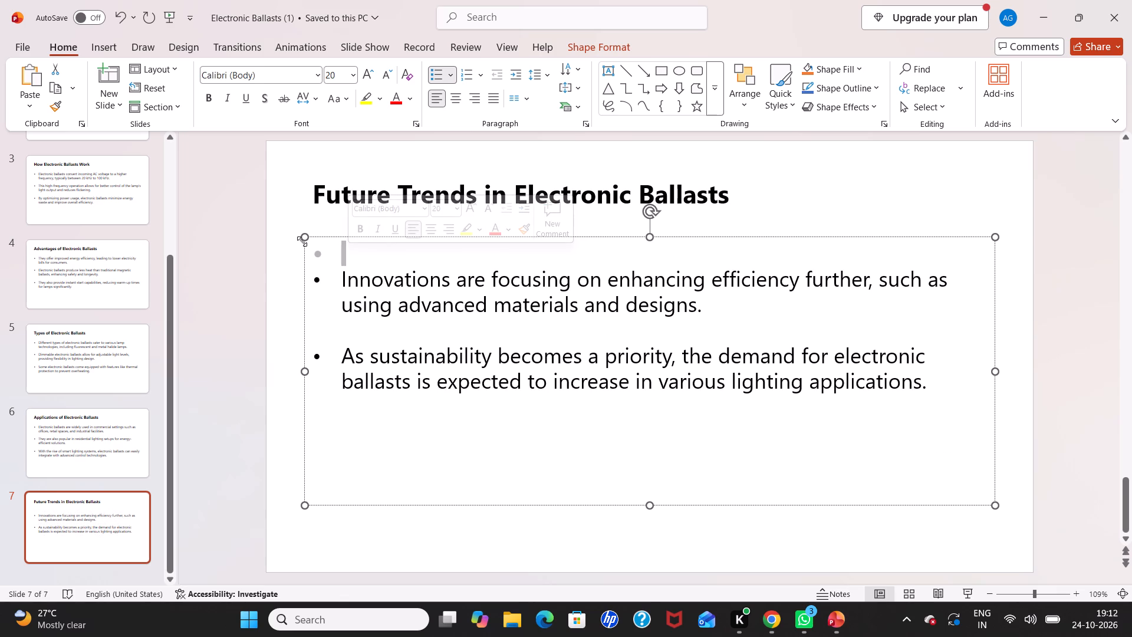
click(340, 236)
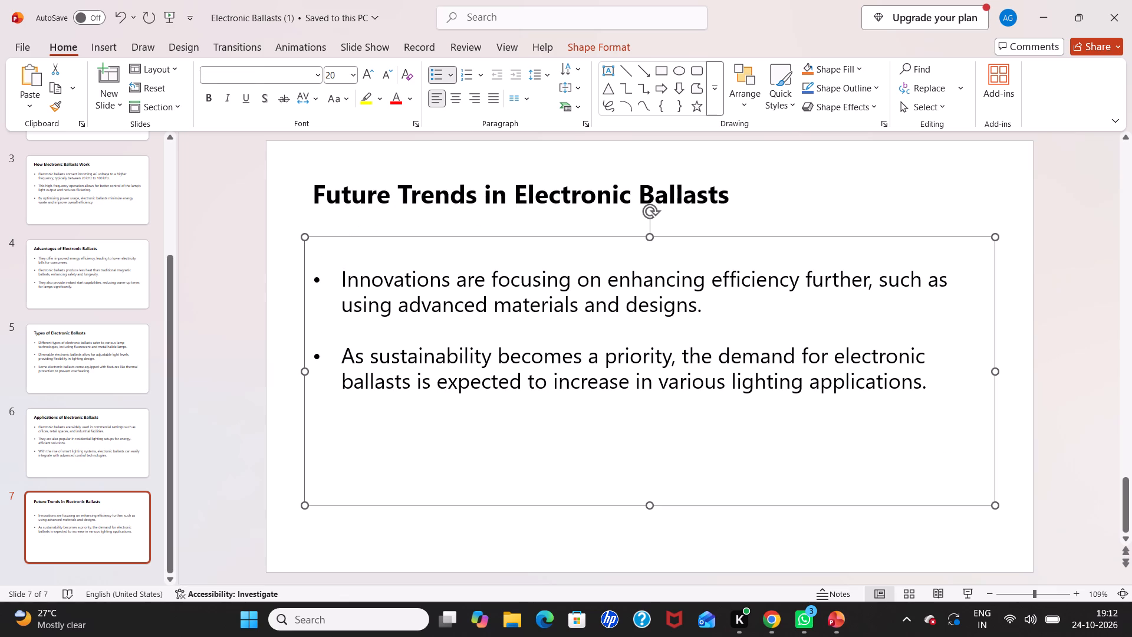
key(Delete)
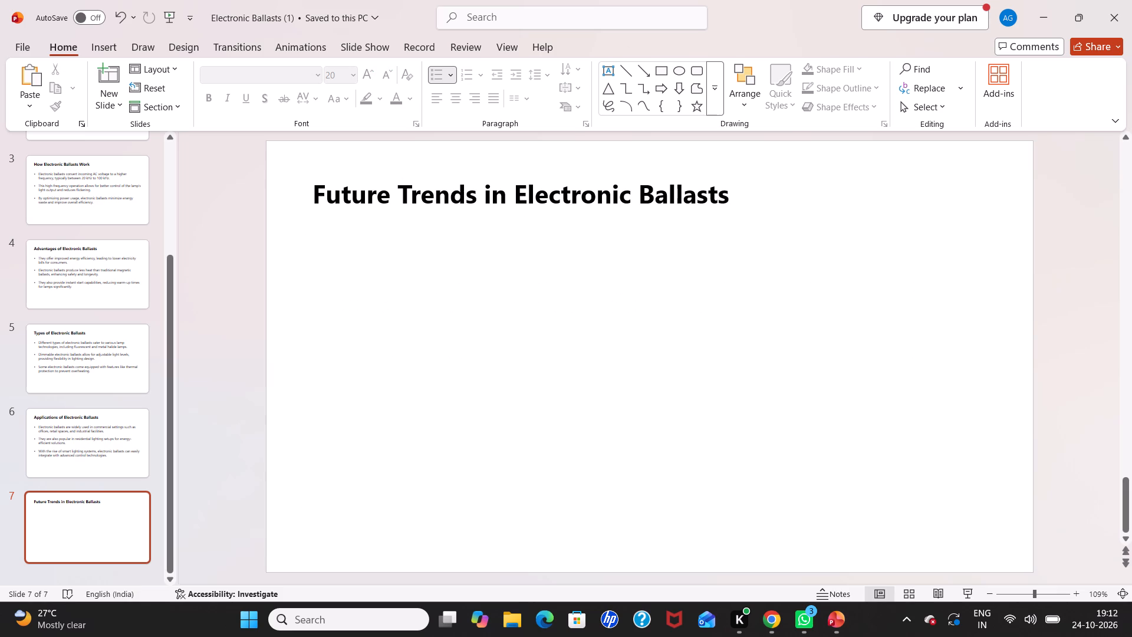
Delete the title text box "Future Trends in Electronic Ballasts" from the last slide.
click(407, 191)
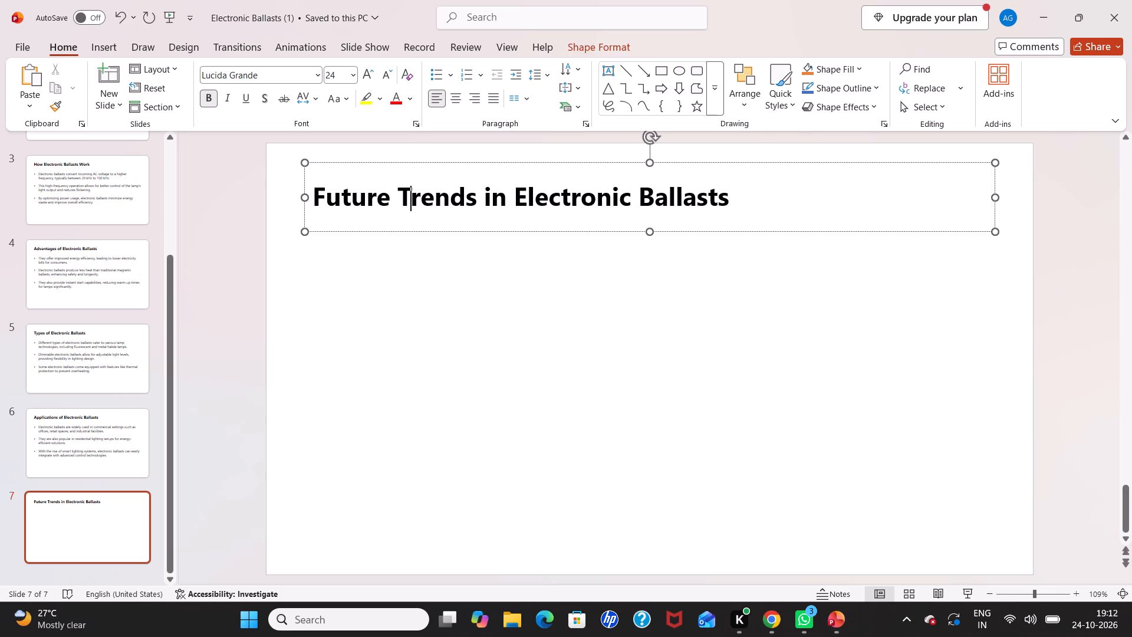
click(397, 159)
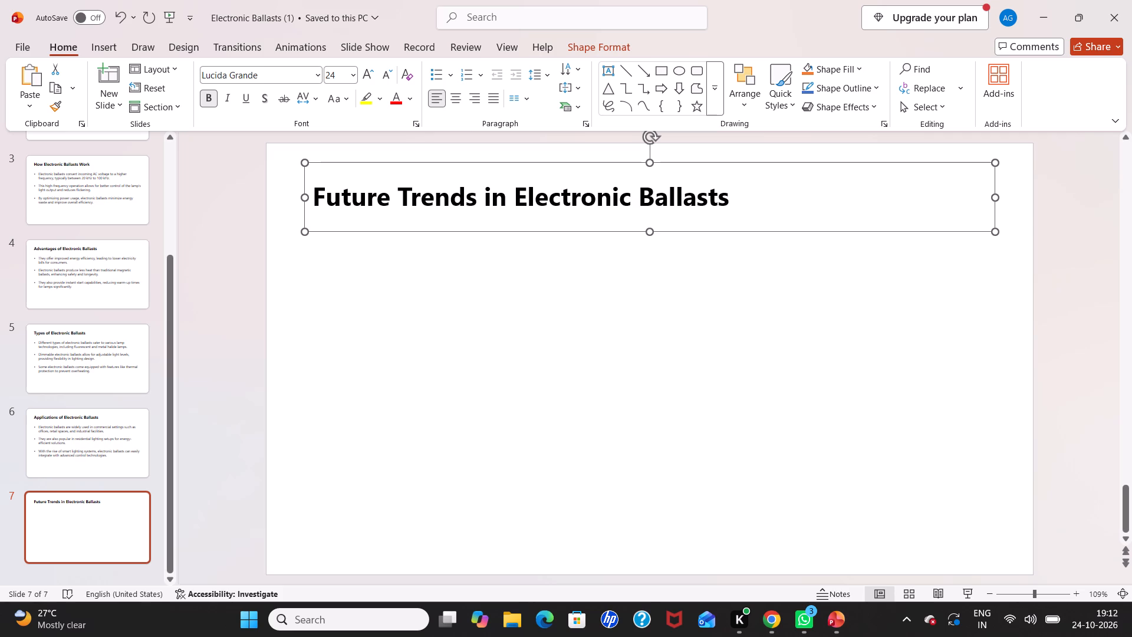
click(401, 163)
key(Delete)
Add a text box reading "THANKYOUU" in capitals near the middle of the blank last slide.
triple_click(579, 340)
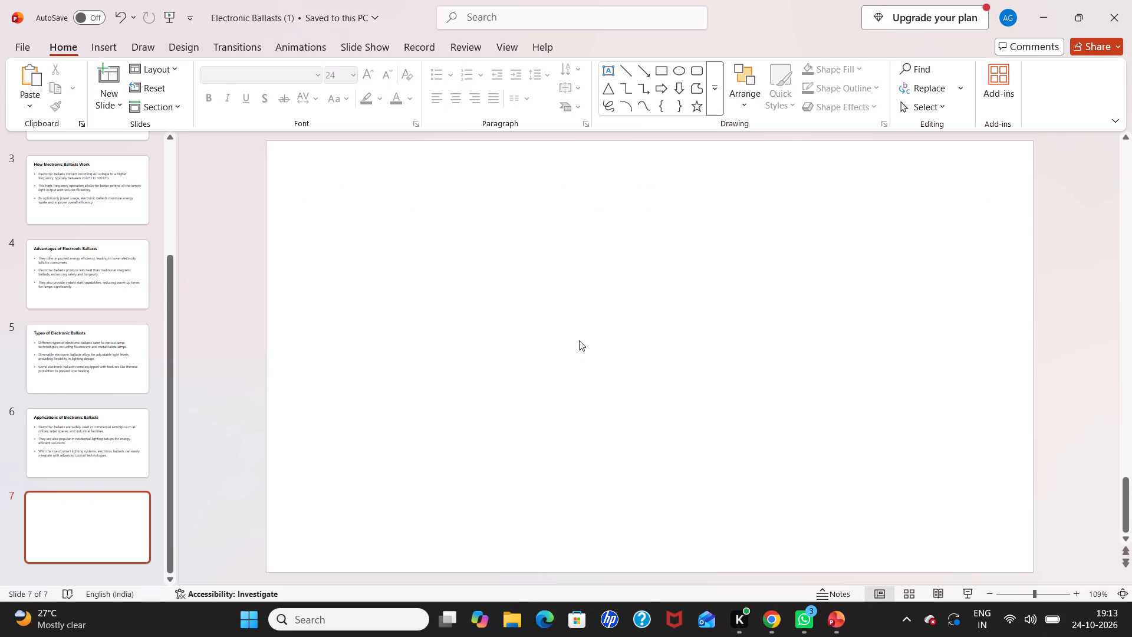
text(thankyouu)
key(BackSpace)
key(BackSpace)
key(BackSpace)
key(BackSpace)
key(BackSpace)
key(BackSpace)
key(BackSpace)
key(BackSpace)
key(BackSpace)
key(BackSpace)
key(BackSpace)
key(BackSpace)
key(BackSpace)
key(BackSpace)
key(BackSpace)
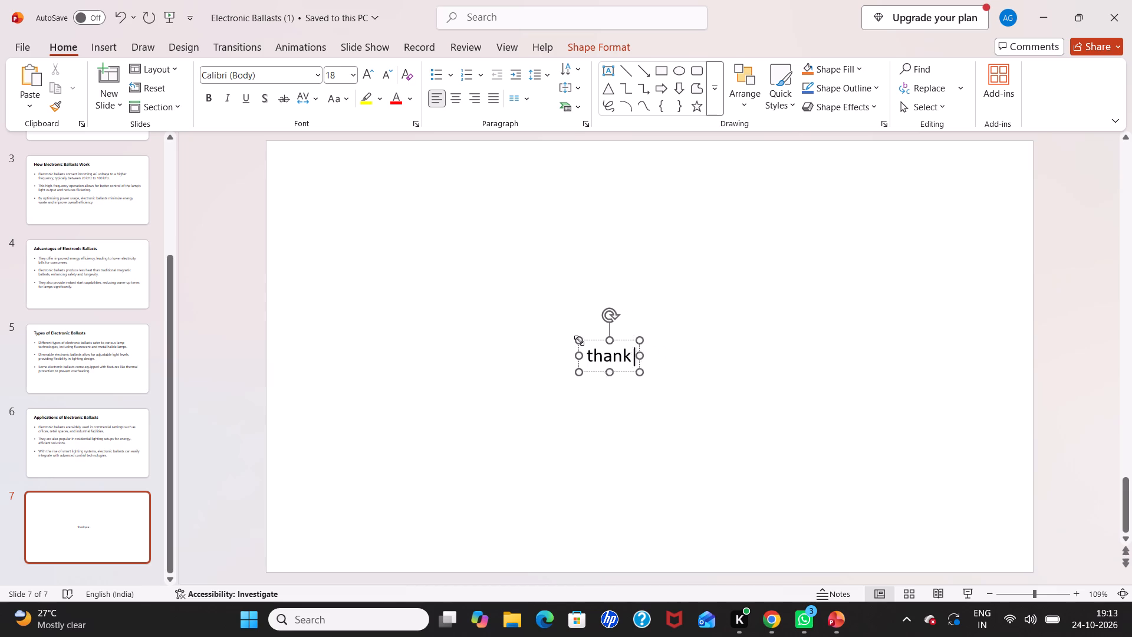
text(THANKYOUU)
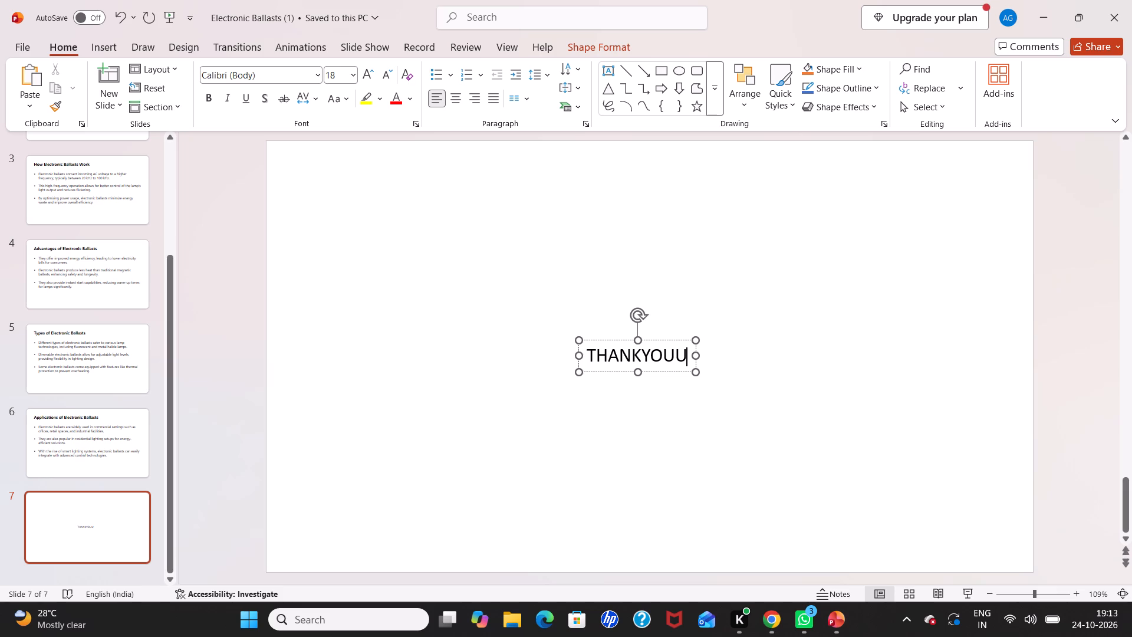
Format the "THANKYOUU" text in the Algerian font at size 48.
triple_click(600, 353)
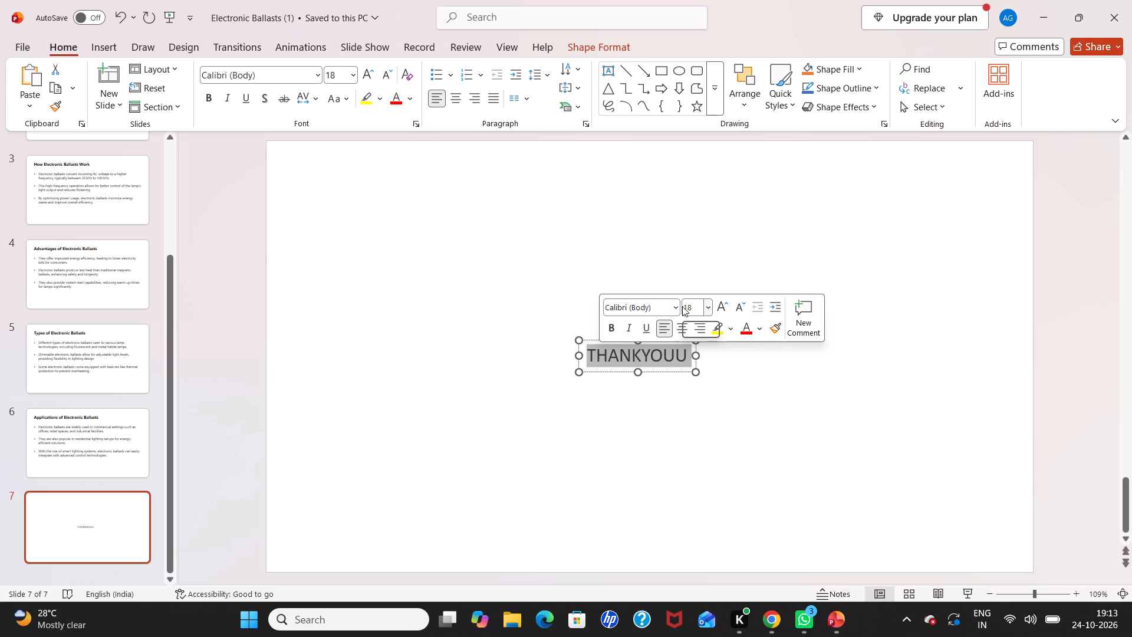
click(676, 308)
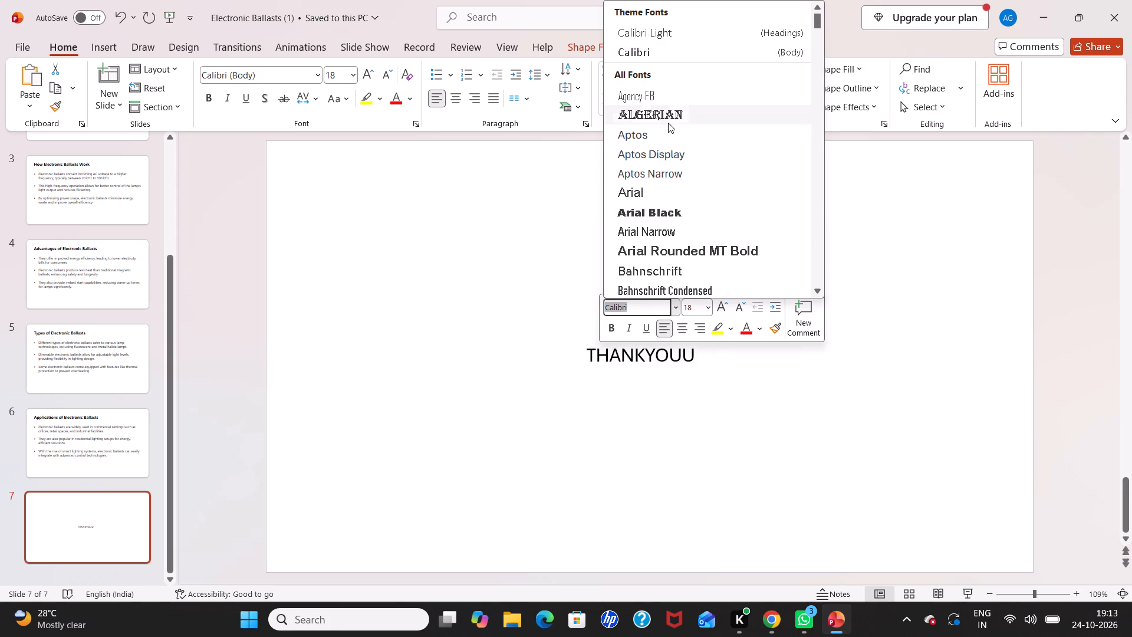
click(666, 120)
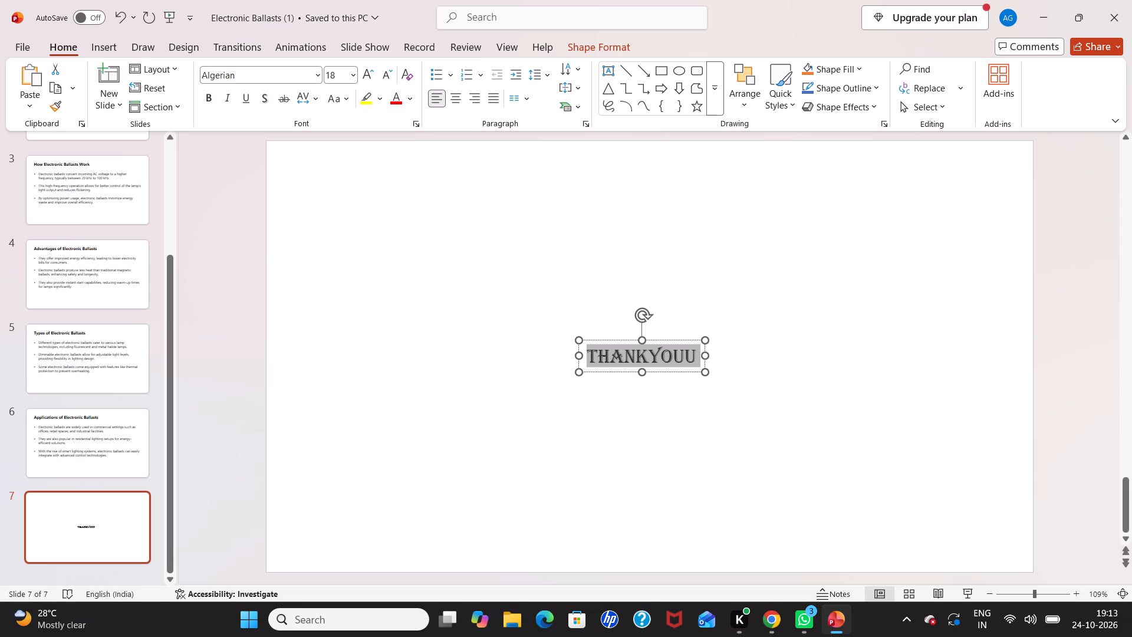
triple_click(624, 352)
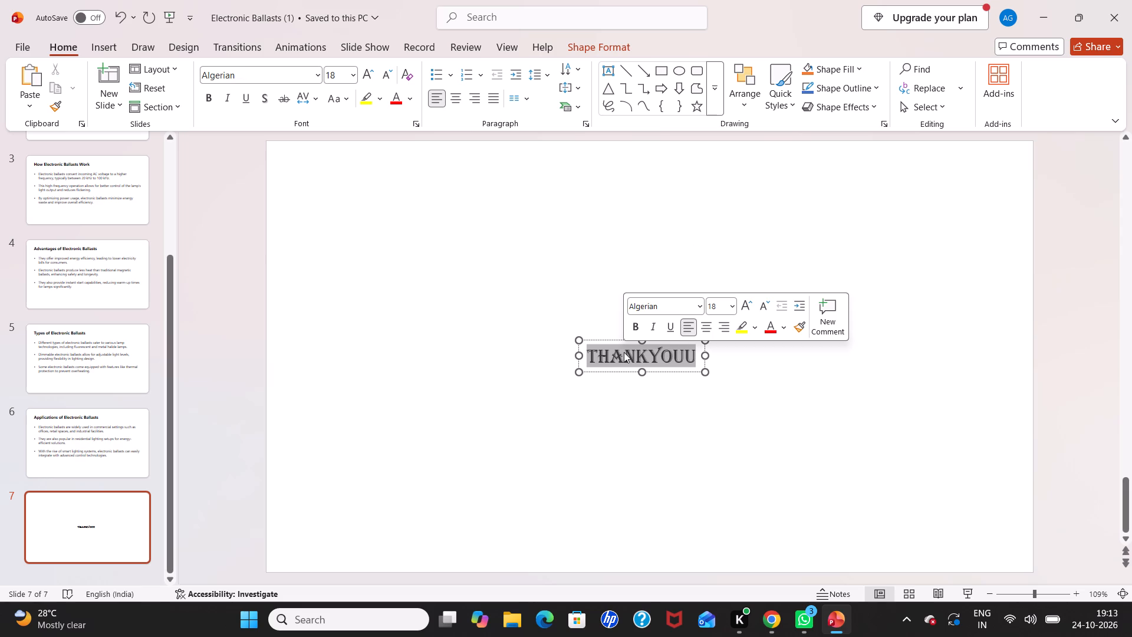
click(733, 304)
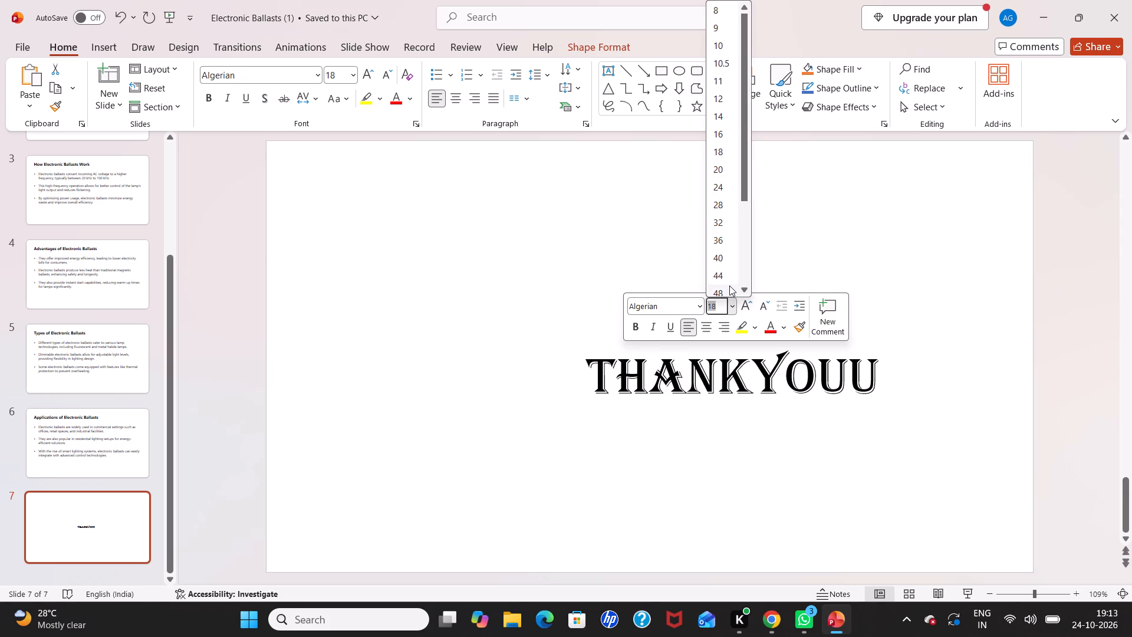
click(729, 285)
click(689, 271)
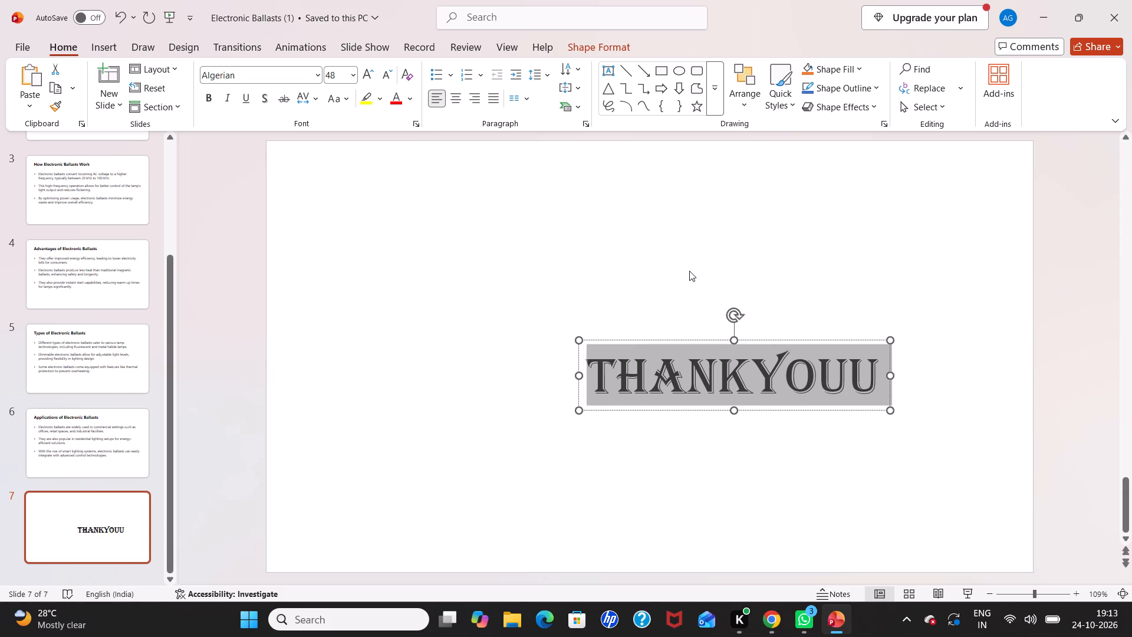
Move the "THANKYOUU" text box to roughly the centre of the slide and deselect it.
click(665, 356)
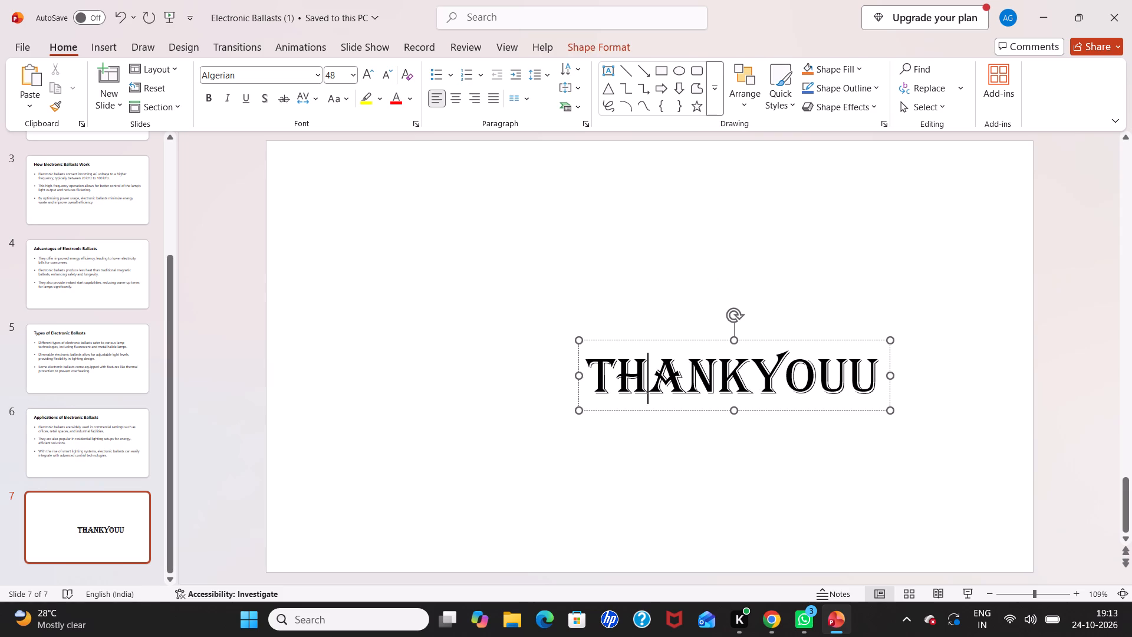
drag(666, 340, 587, 321)
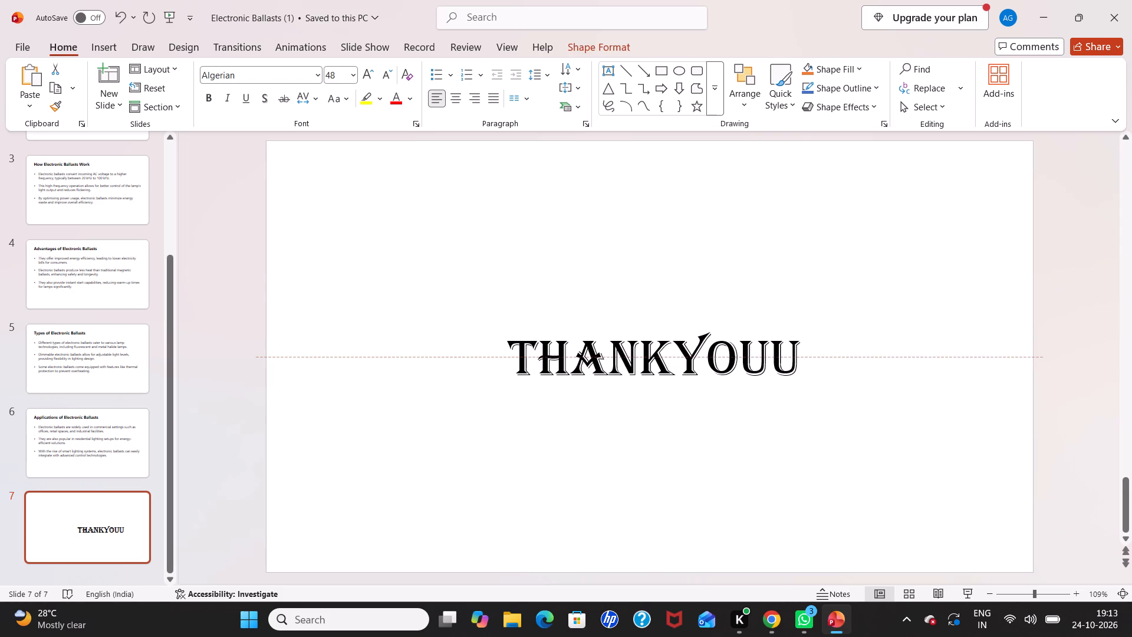
drag(587, 321, 591, 311)
click(584, 271)
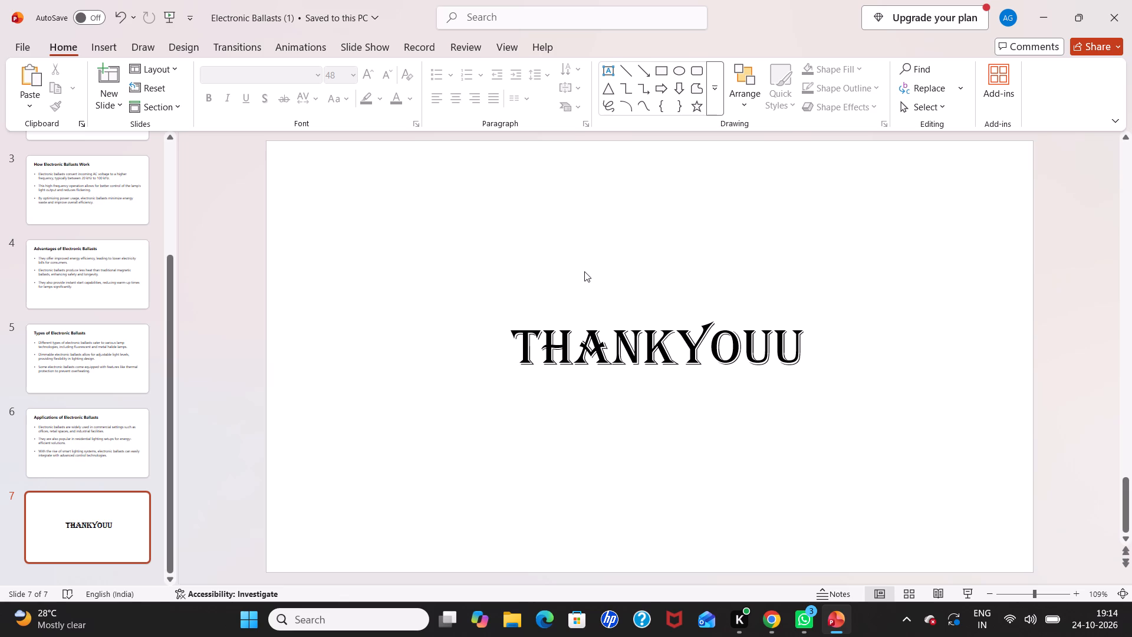
click(564, 270)
Delete the SlideMake.com link text box from the title slide.
click(64, 442)
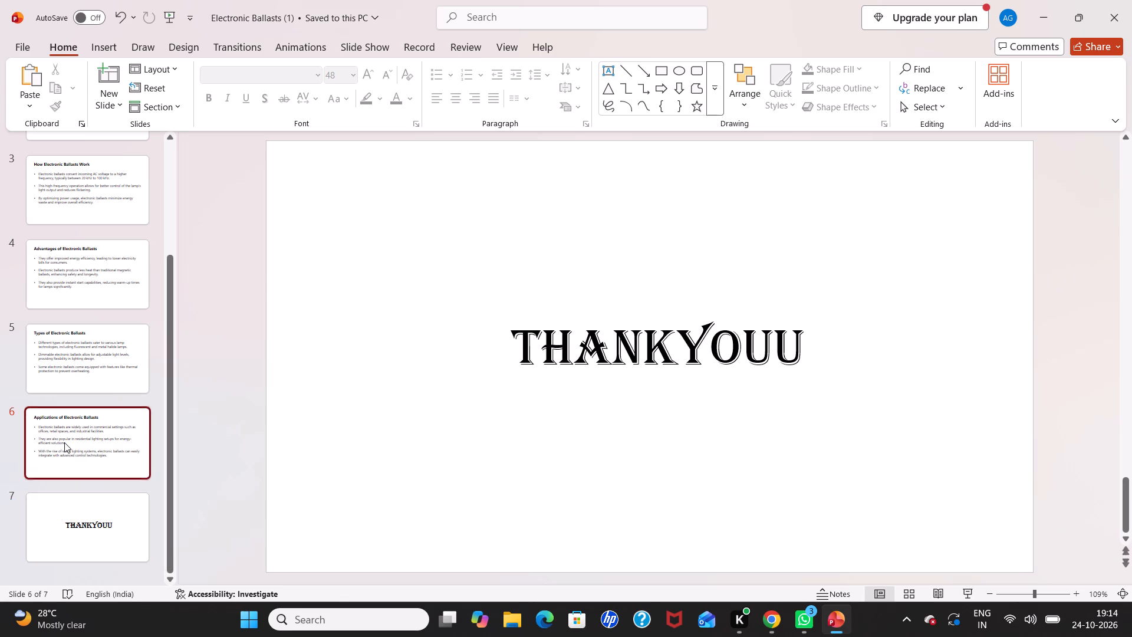
click(68, 371)
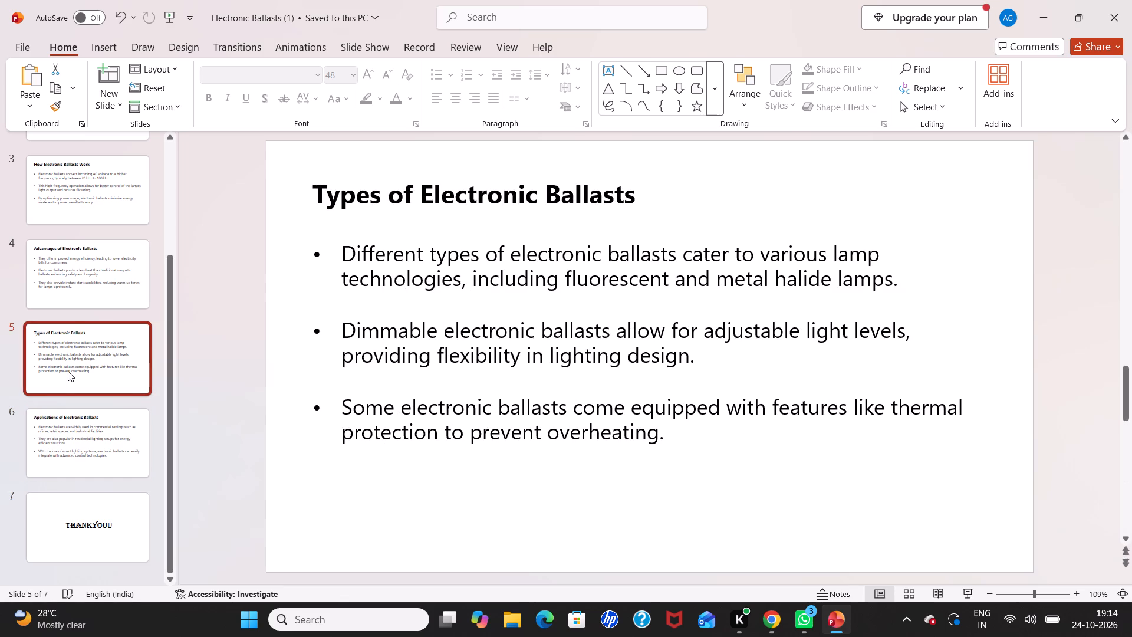
scroll(81, 268, up, 3)
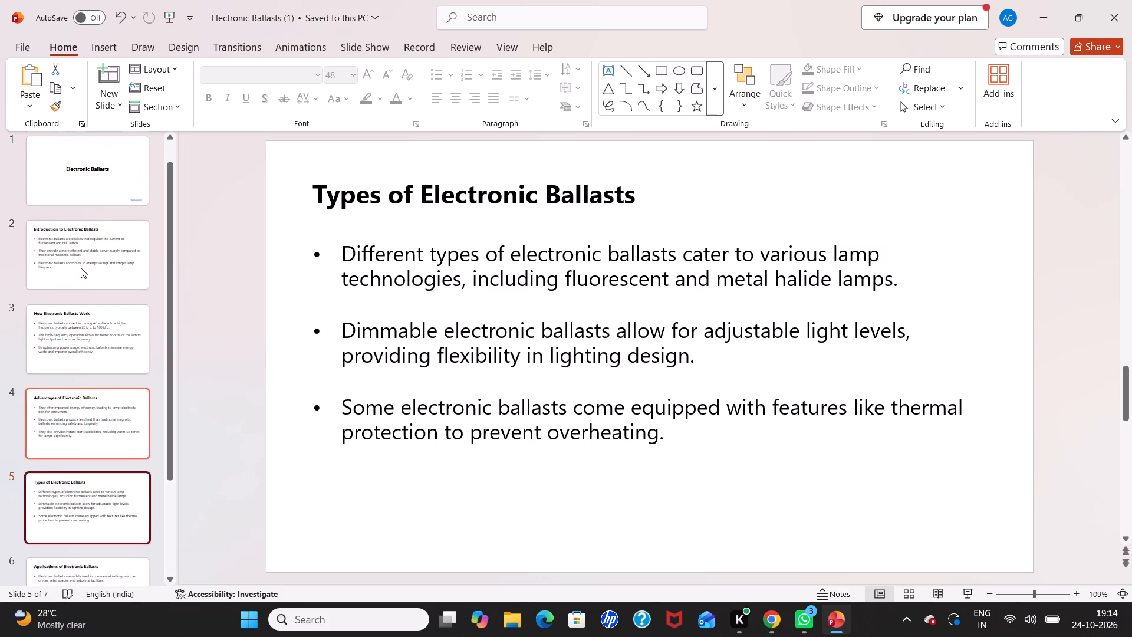
scroll(81, 268, up, 1)
click(79, 184)
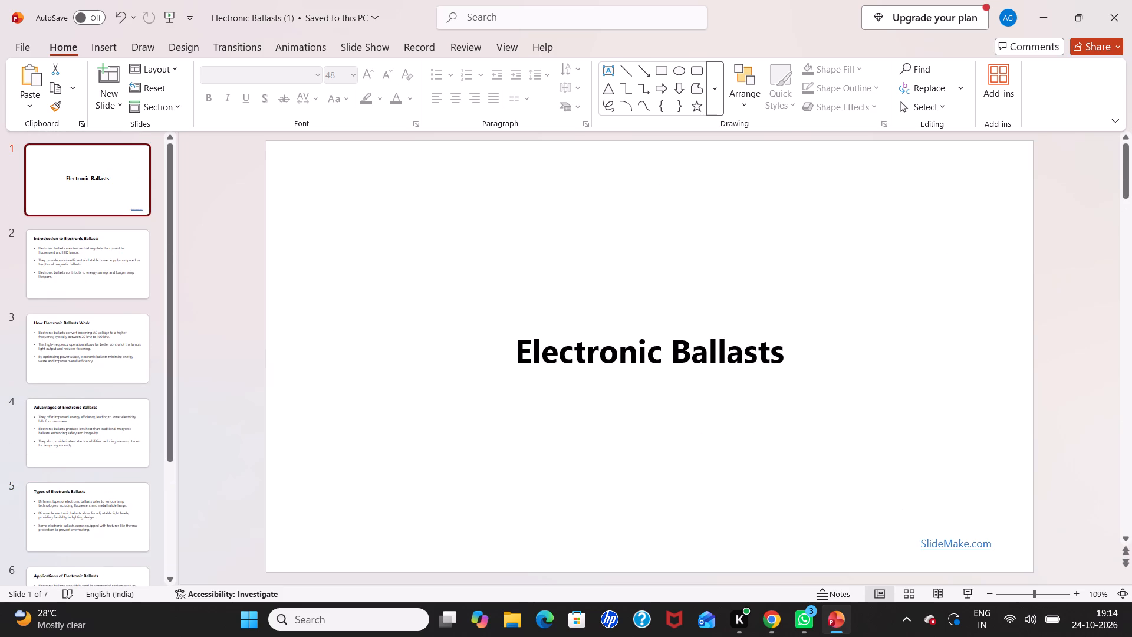
drag(924, 540, 983, 547)
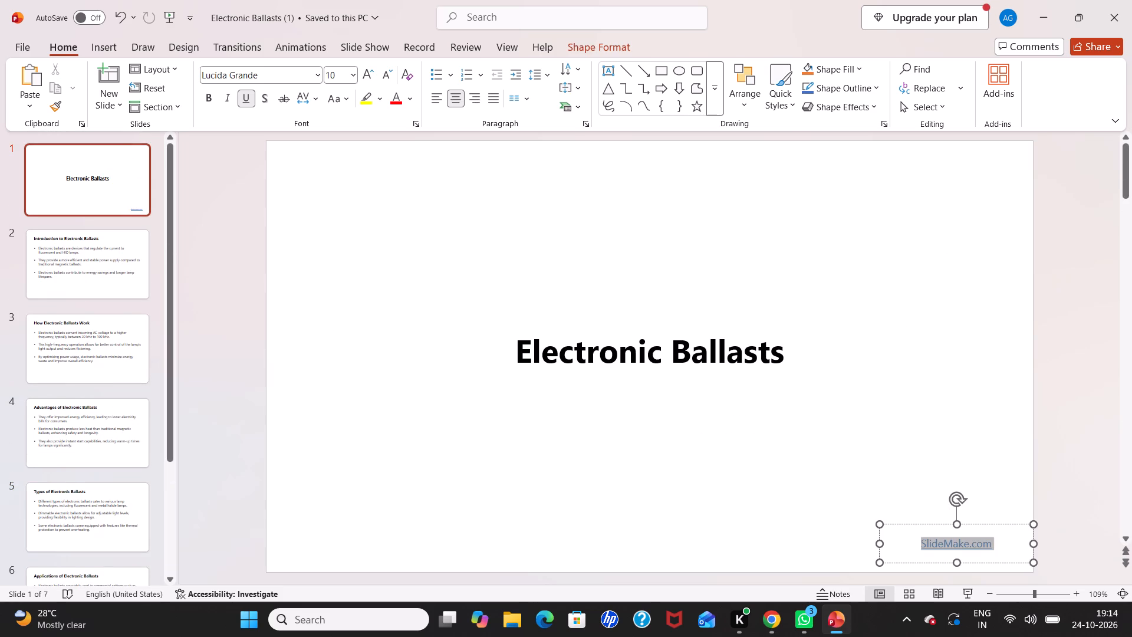
drag(983, 547, 983, 547)
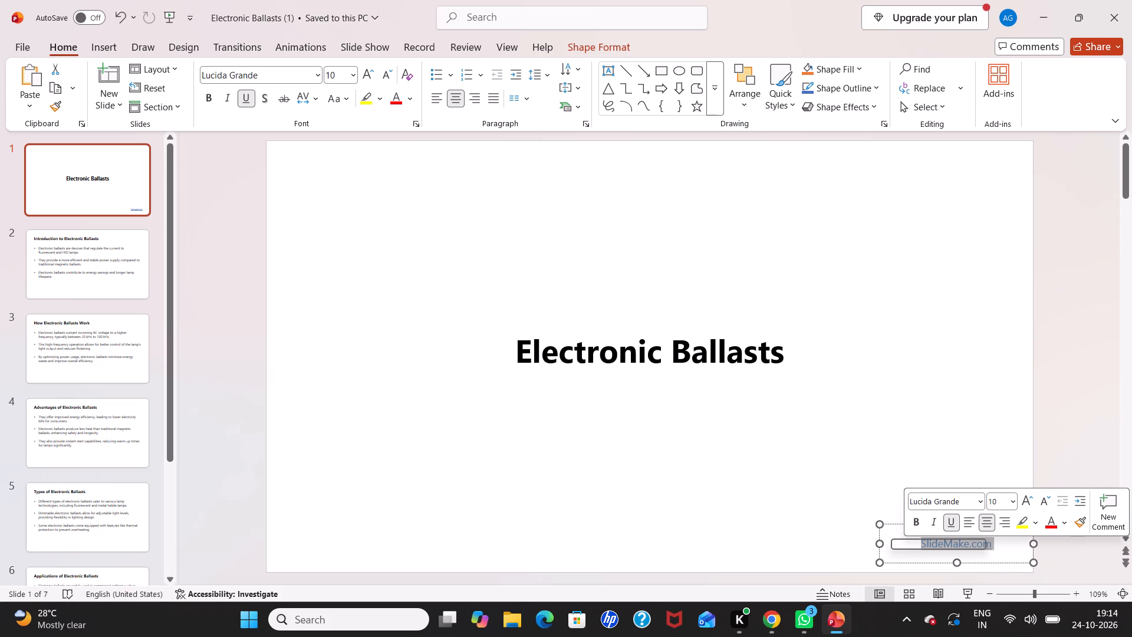
click(899, 523)
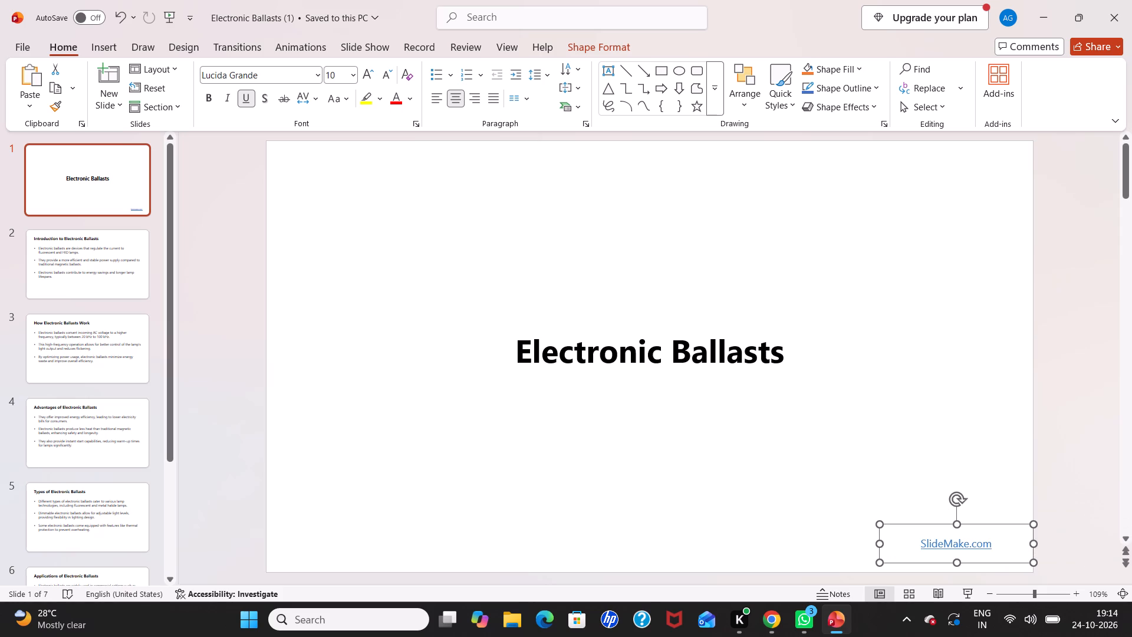
key(Delete)
Add a text box reading "Presented by:" near the lower-right corner of the title slide, followed by a new line.
double_click(881, 498)
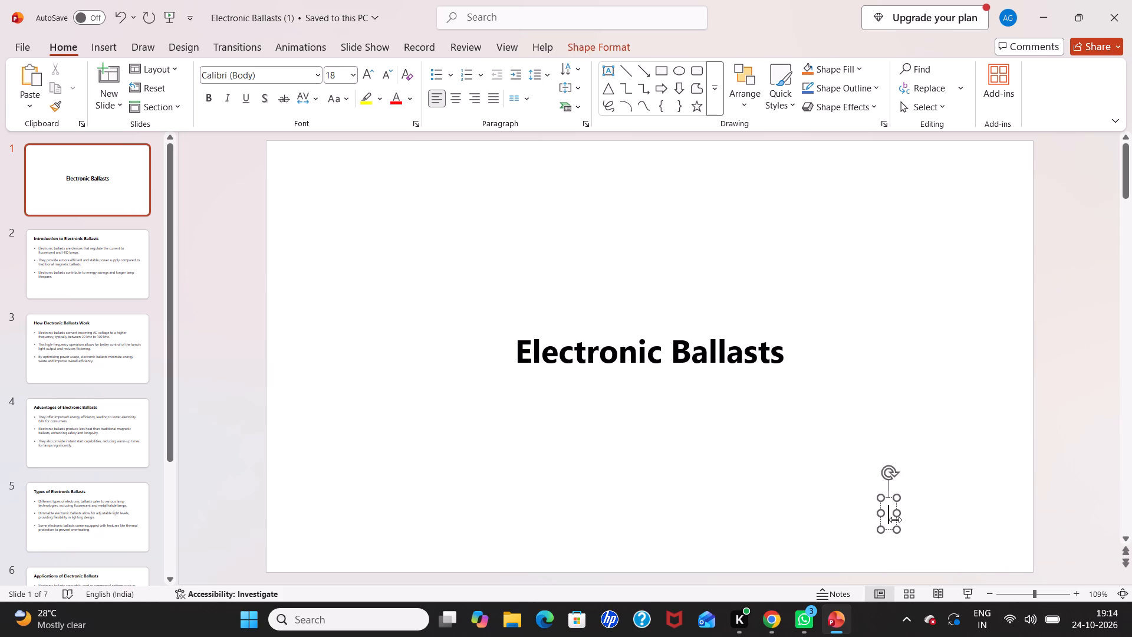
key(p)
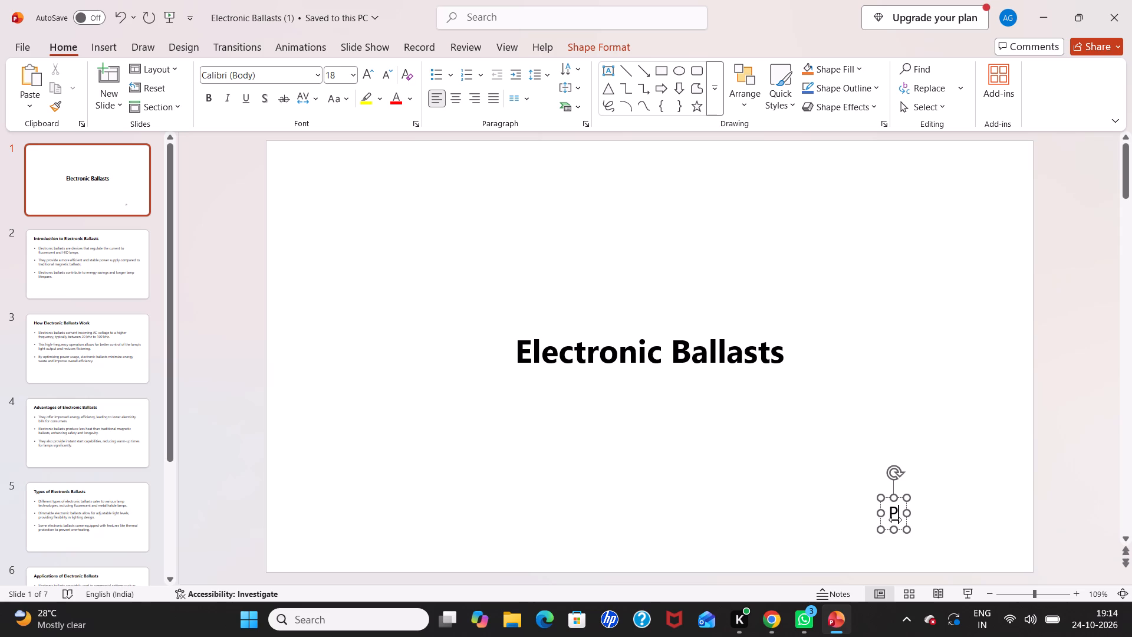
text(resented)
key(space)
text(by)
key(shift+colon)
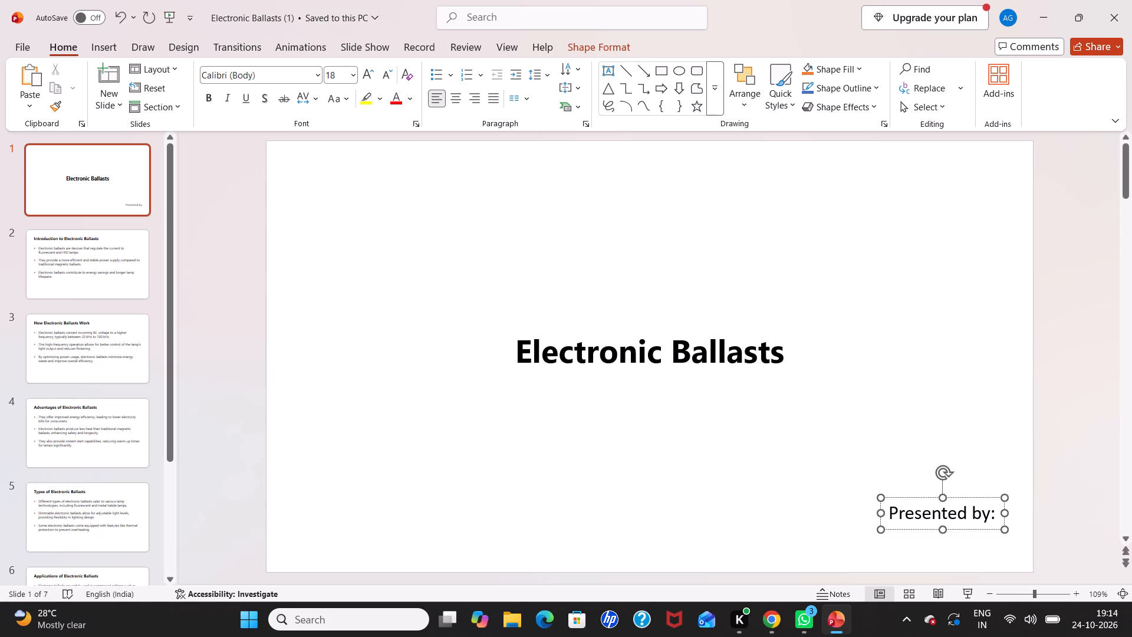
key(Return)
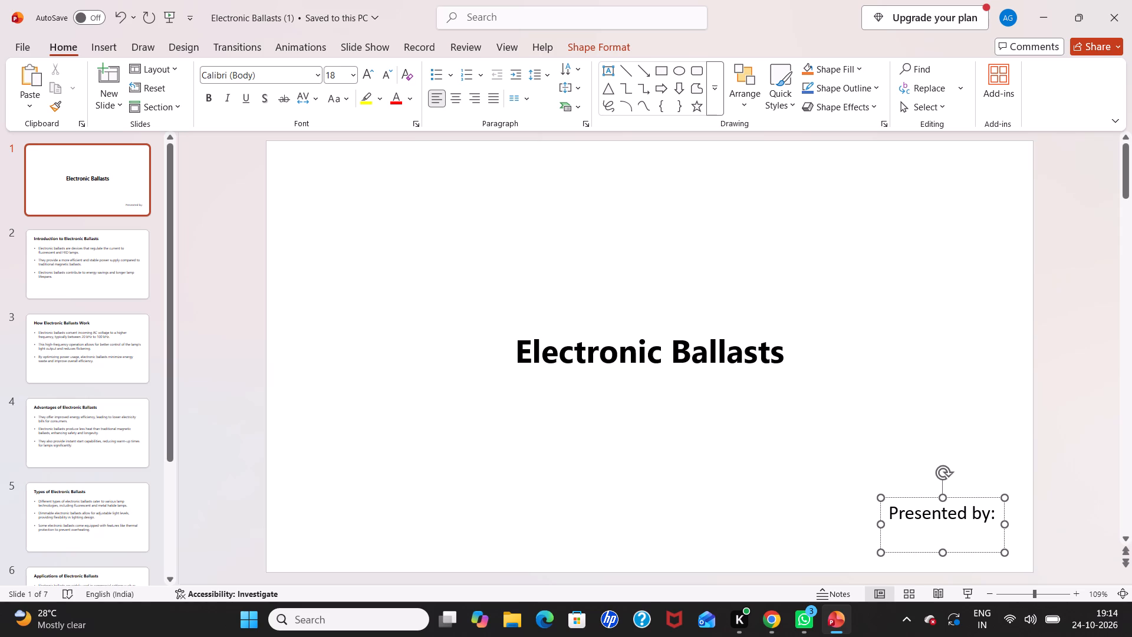
Enter the presenter's name on the line below "Presented by:".
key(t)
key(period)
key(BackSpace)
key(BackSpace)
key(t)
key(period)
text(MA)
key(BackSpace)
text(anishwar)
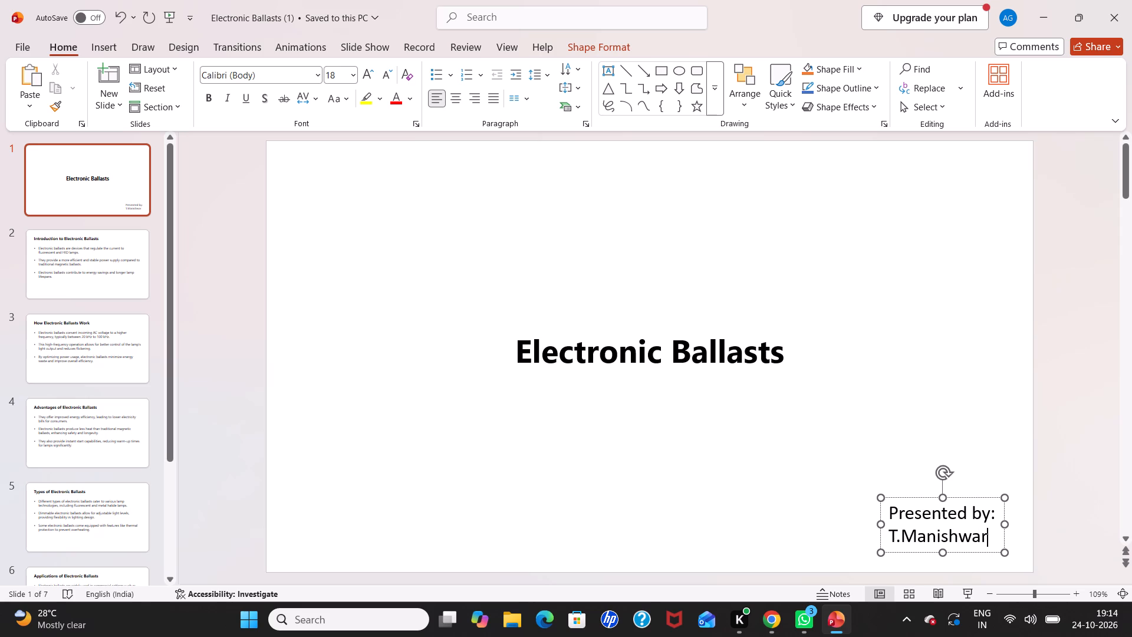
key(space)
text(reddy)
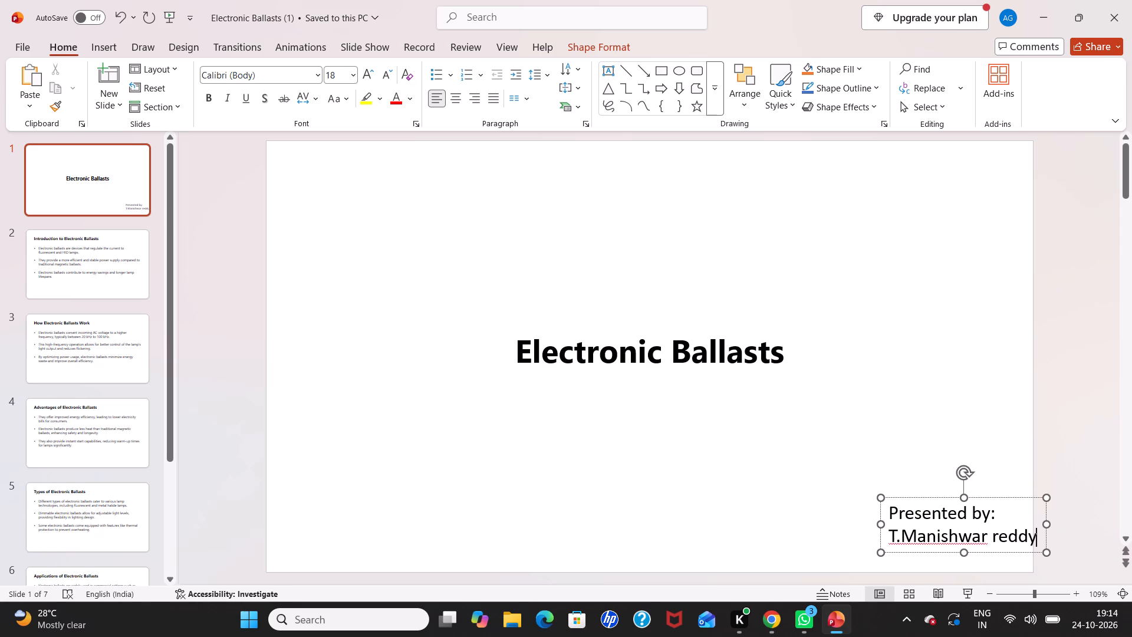
Add the presenter's roll number on a new line below the name.
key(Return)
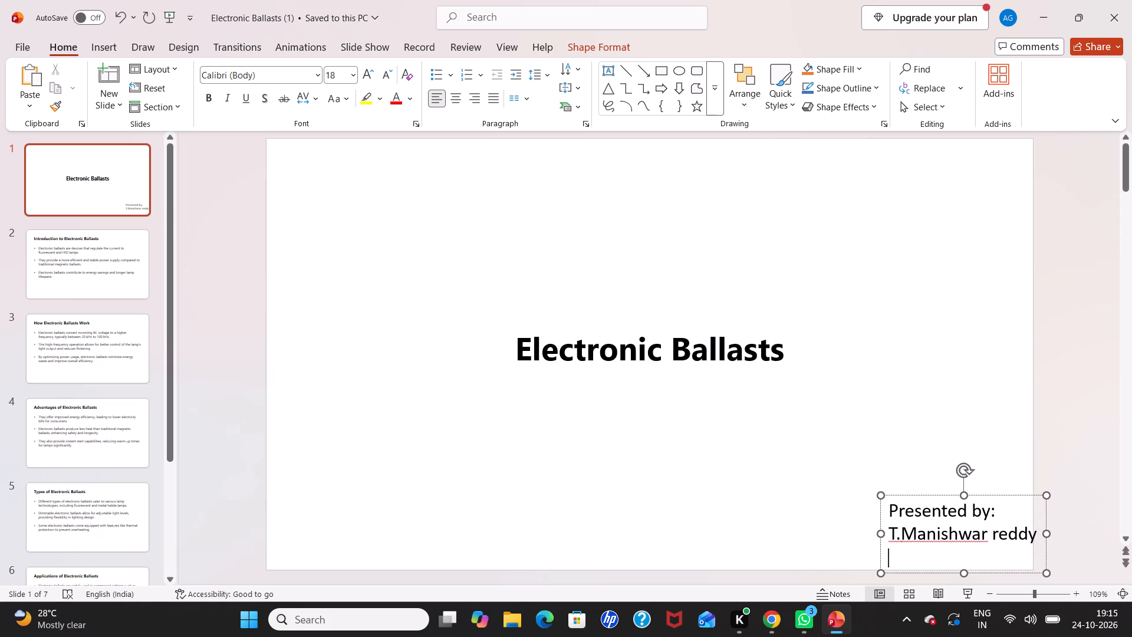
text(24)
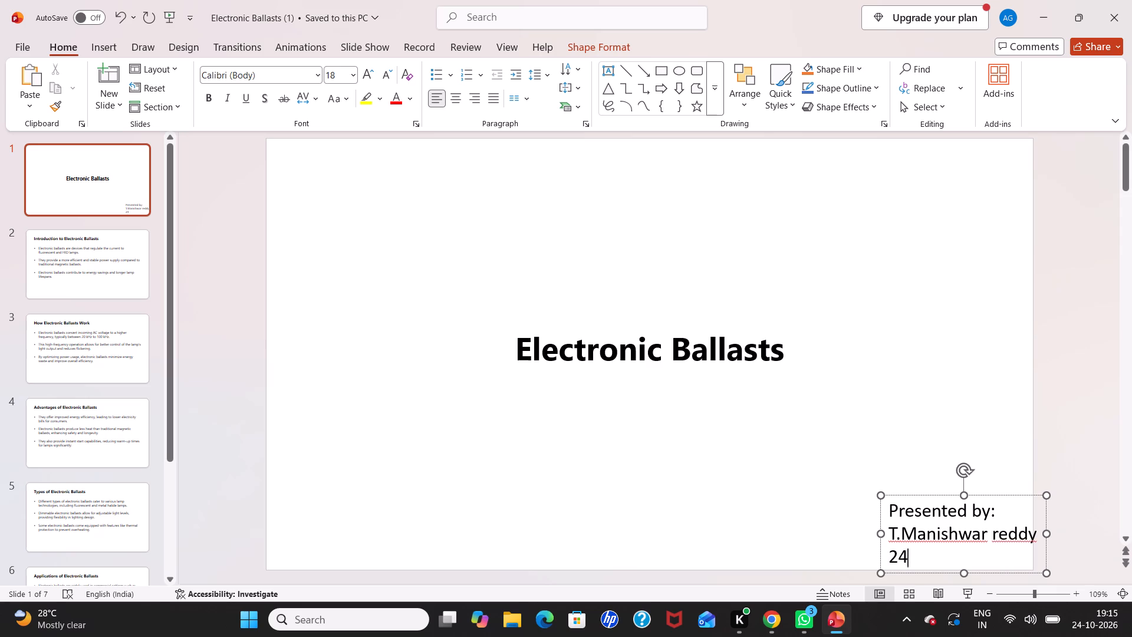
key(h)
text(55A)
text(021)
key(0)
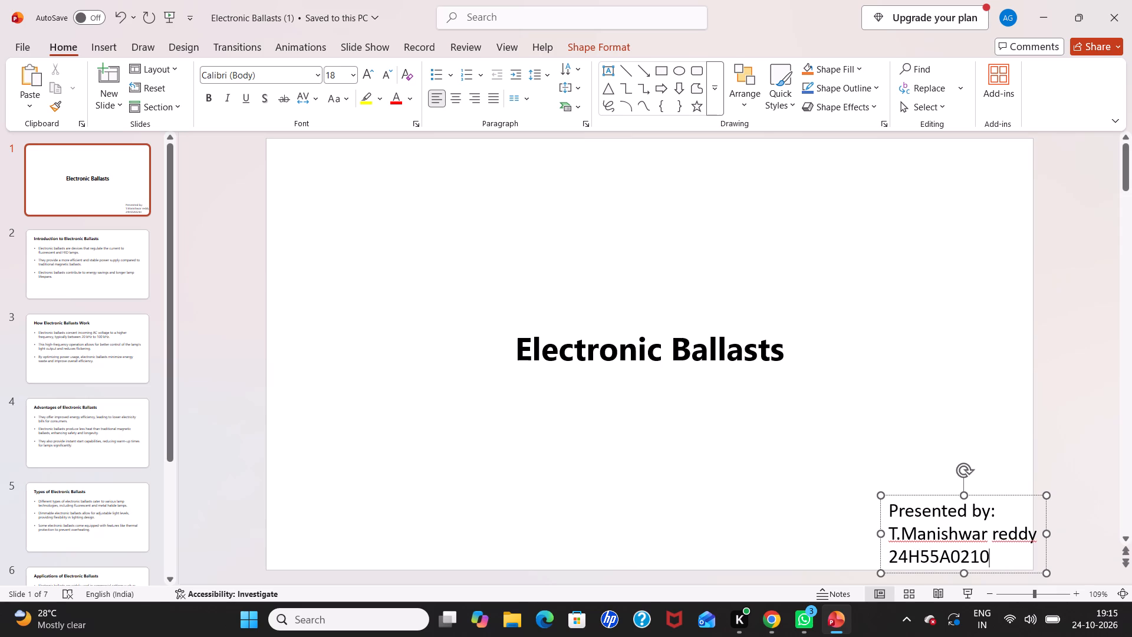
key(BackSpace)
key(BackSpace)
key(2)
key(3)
Move the presenter credits text box slightly up and left so it sits fully inside the title slide, and deselect it.
click(844, 445)
click(911, 496)
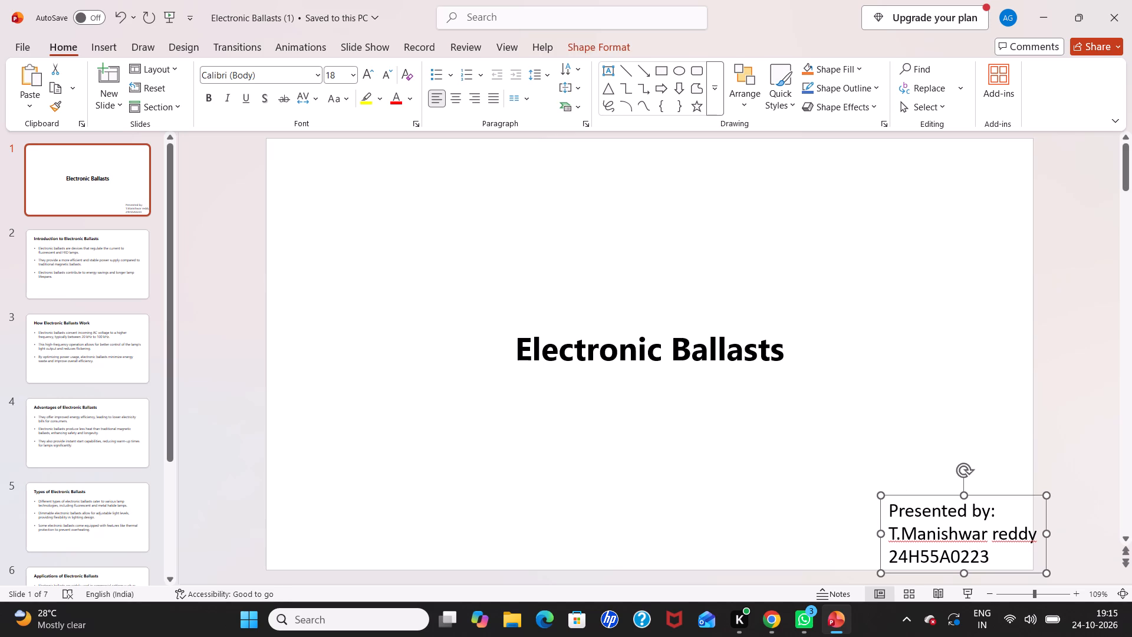
drag(911, 494, 891, 473)
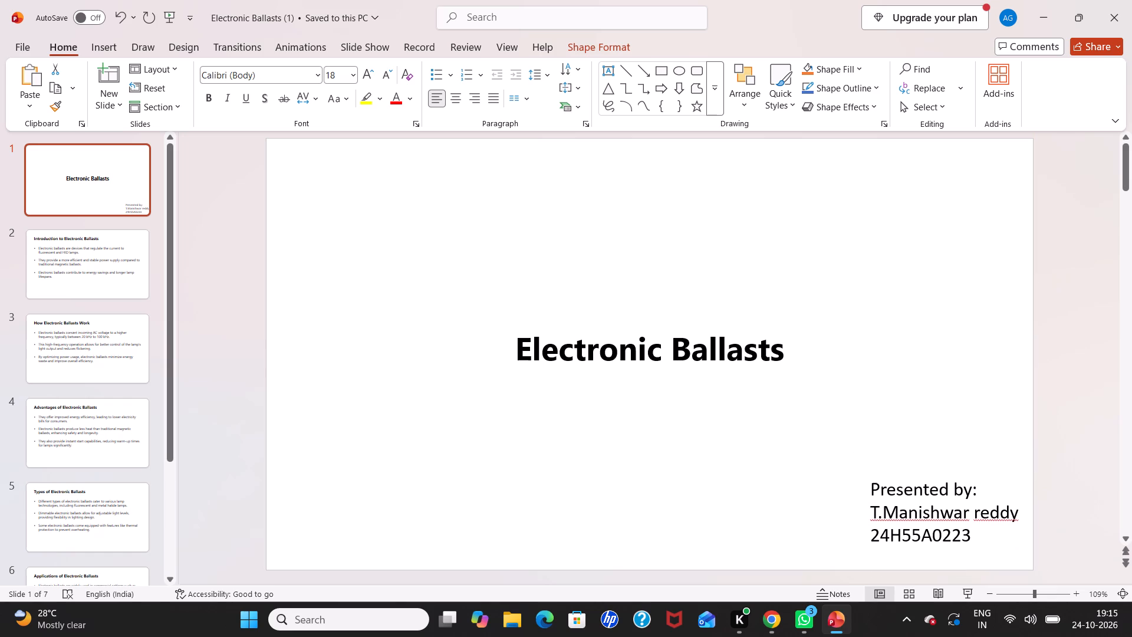
drag(891, 473, 887, 469)
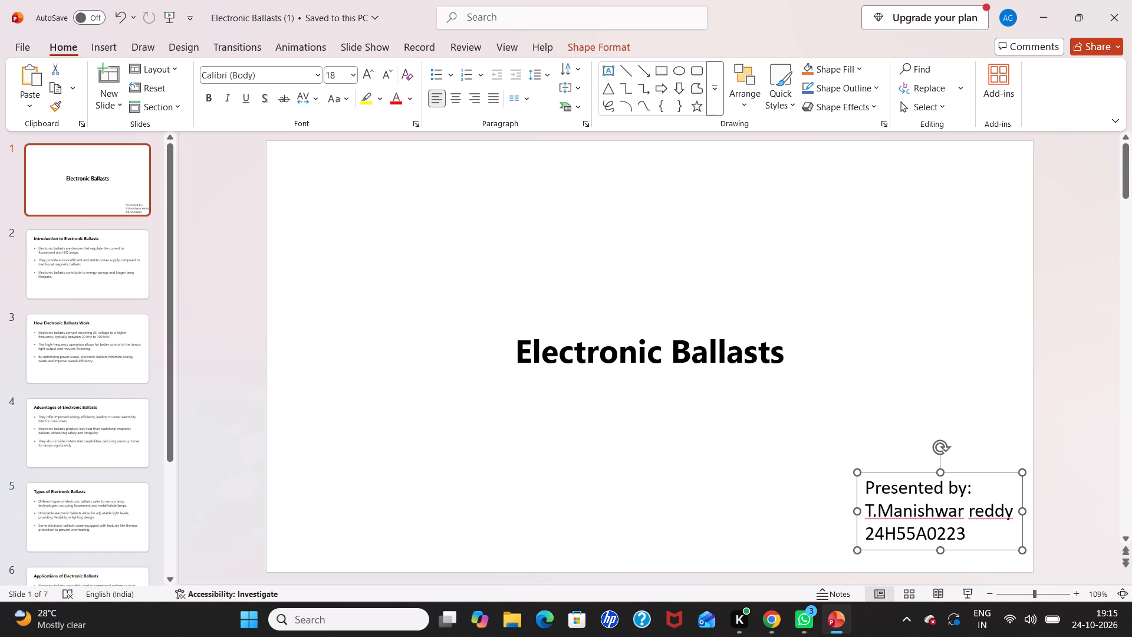
click(886, 452)
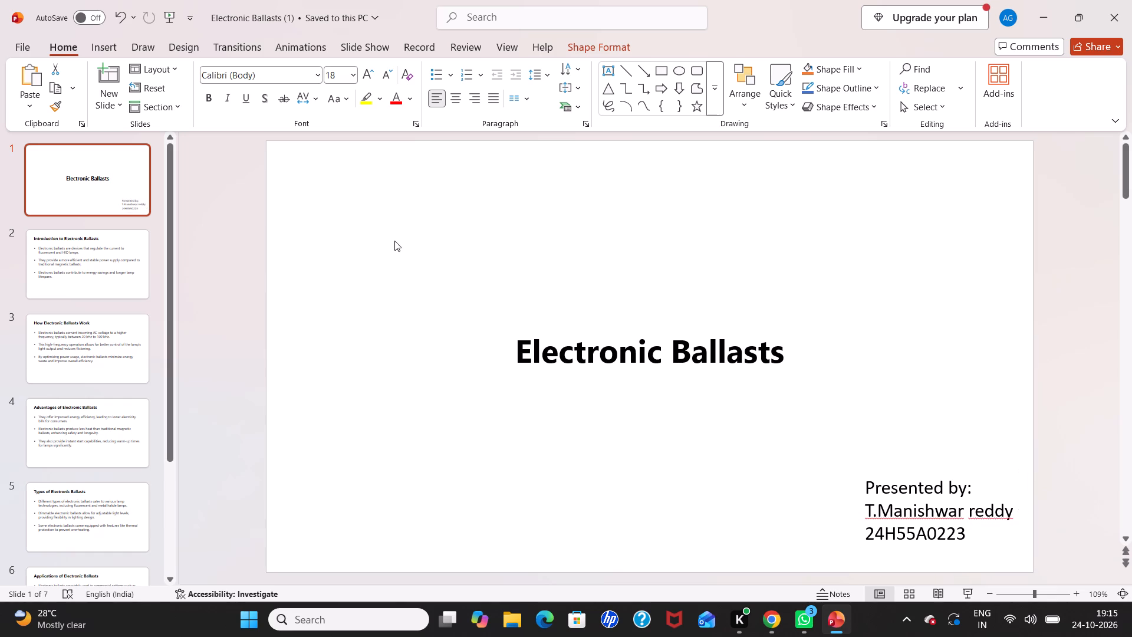
Insert the picture cmr_logo-removebg-preview from the Downloads folder onto the title slide.
click(104, 46)
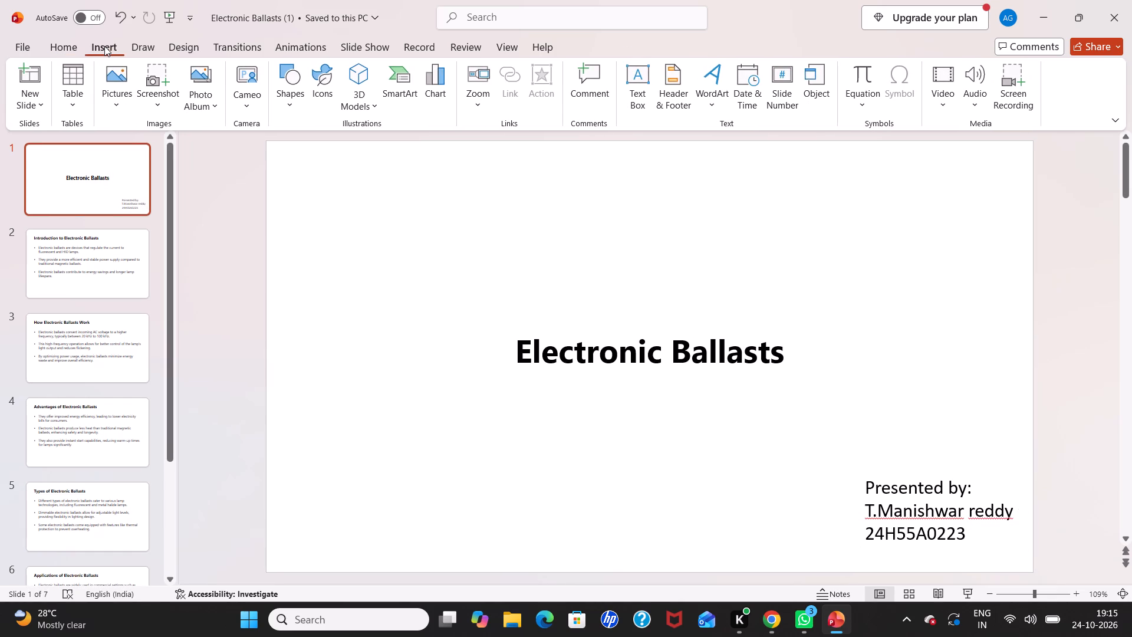
click(116, 78)
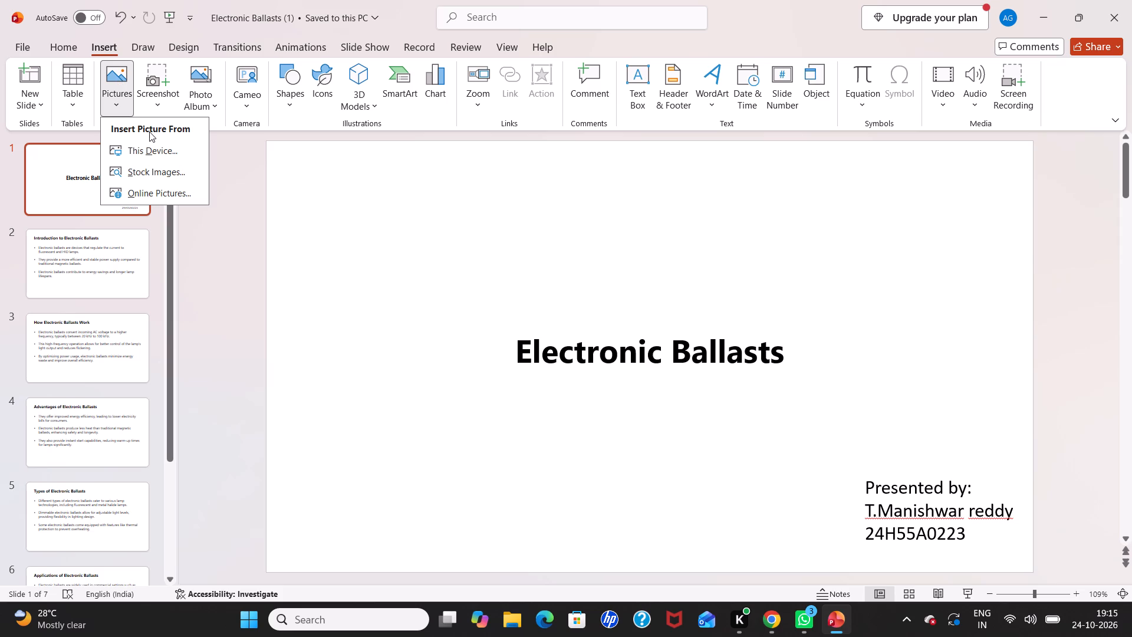
click(150, 145)
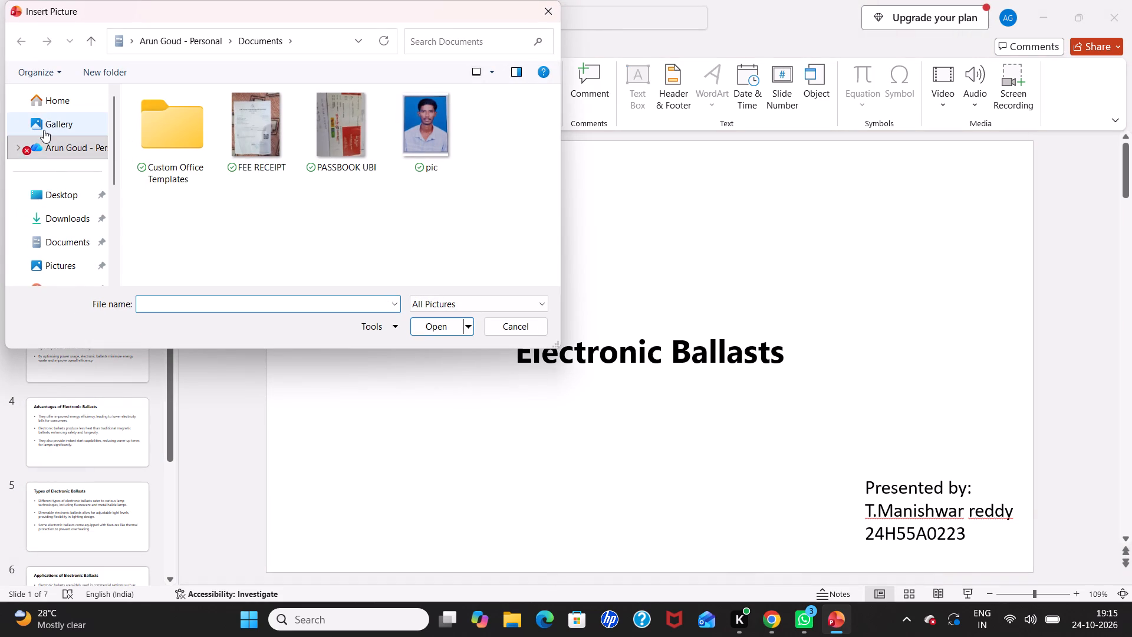
click(44, 130)
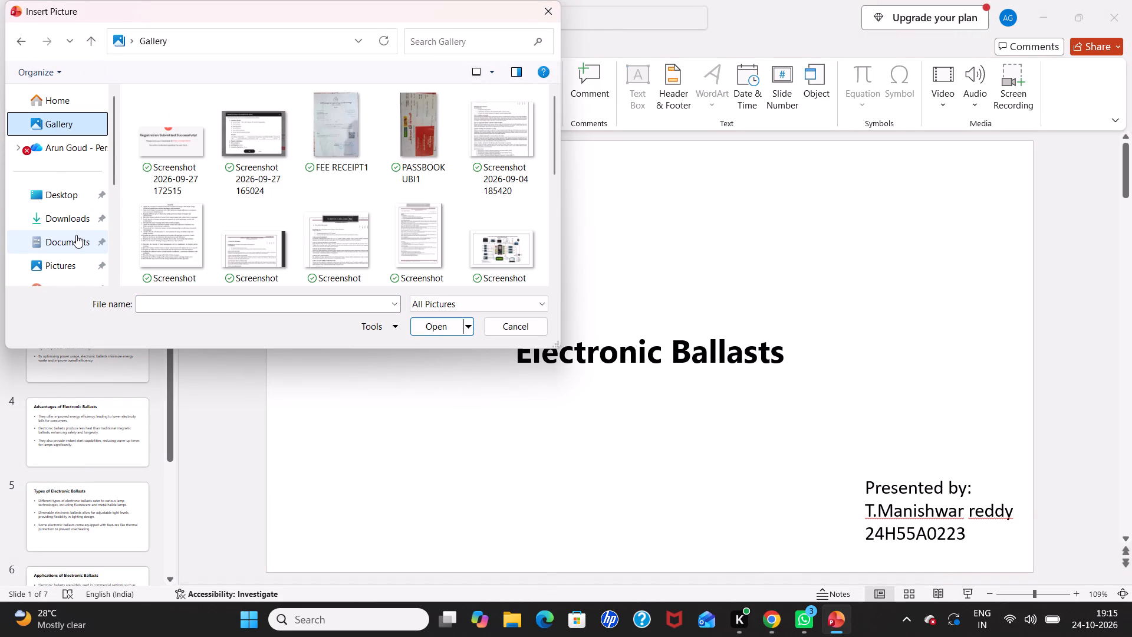
click(69, 215)
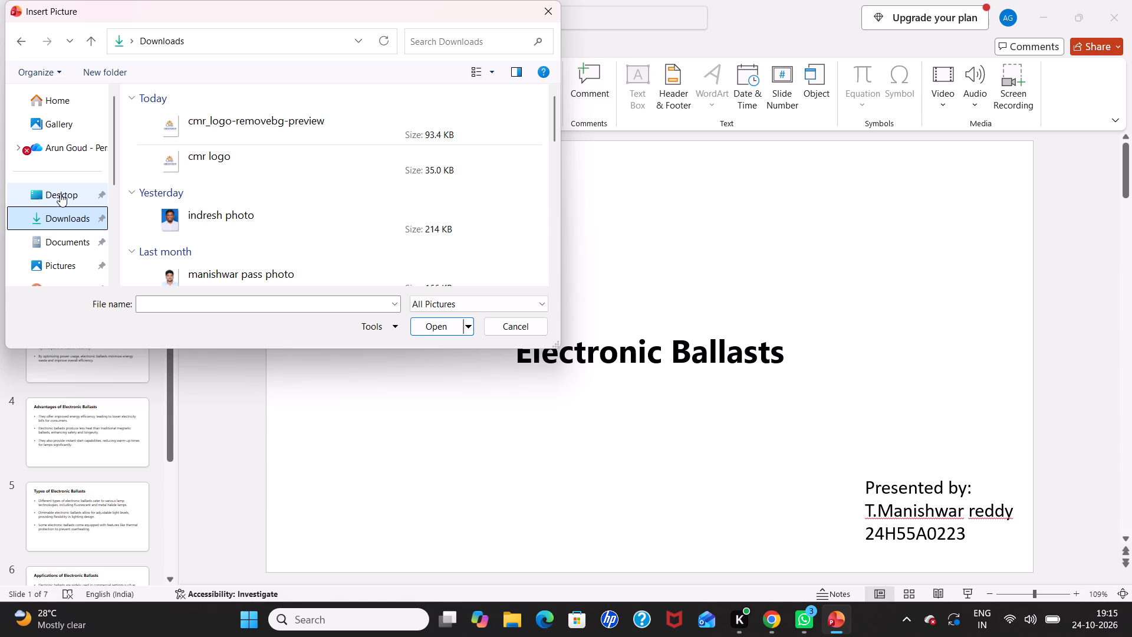
click(215, 130)
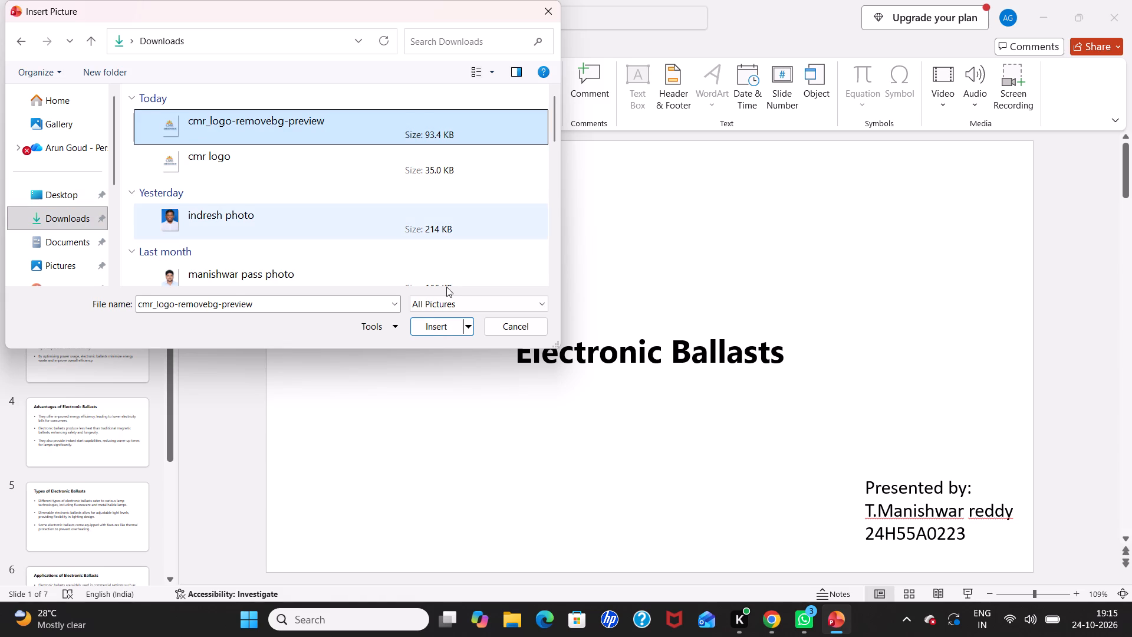
click(449, 320)
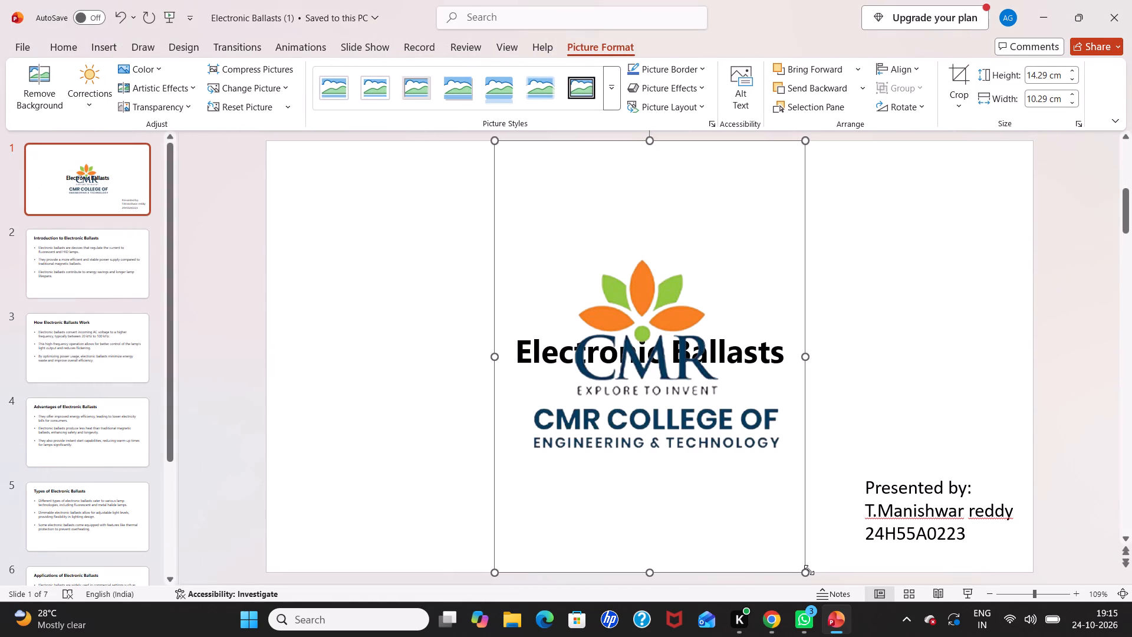
Shrink the CMR logo to about 5.8 cm by 4.18 cm and place it in the title slide's upper-left corner.
drag(809, 570, 708, 413)
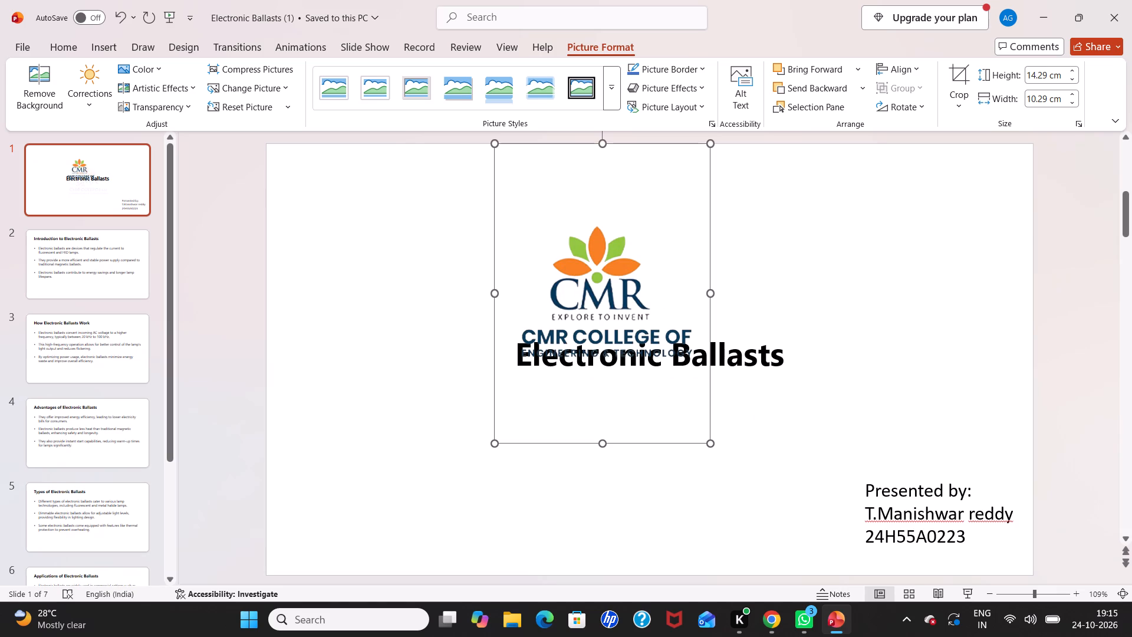
drag(712, 440, 608, 319)
drag(577, 274, 374, 260)
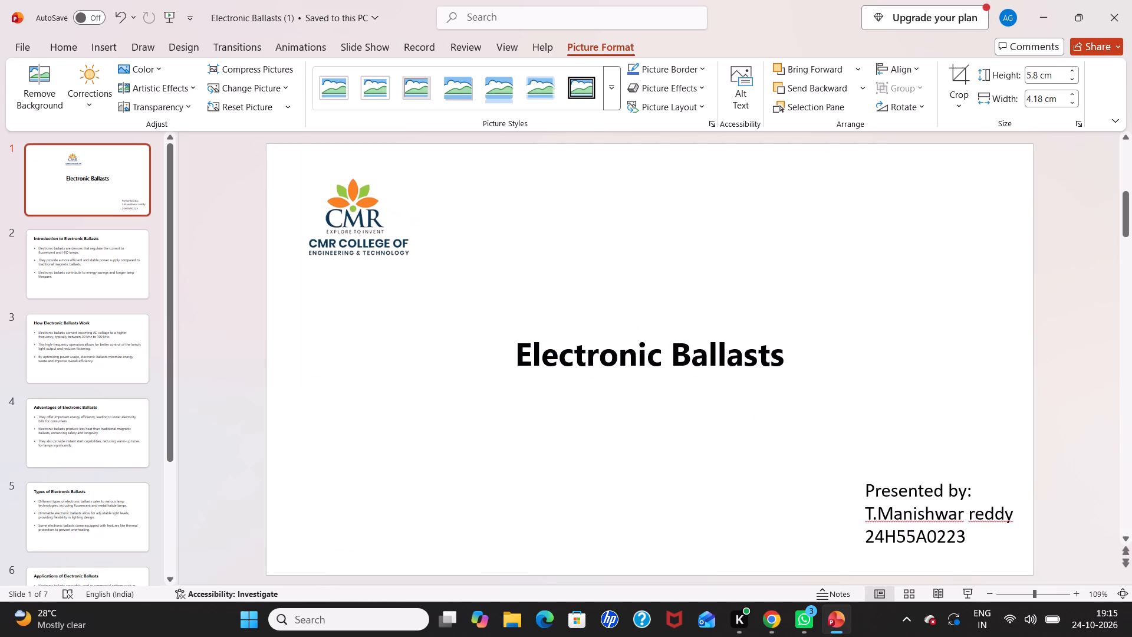
drag(374, 260, 325, 246)
drag(333, 254, 373, 248)
click(449, 237)
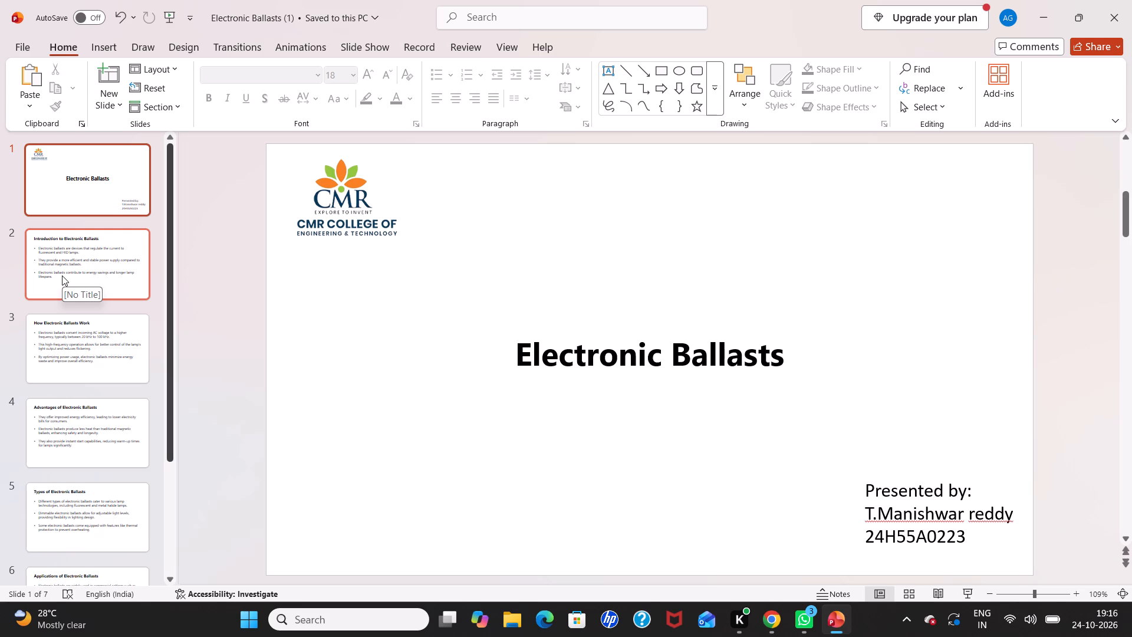
Turn off the computer's Bluetooth in the Windows system settings and return to the title slide.
click(1022, 623)
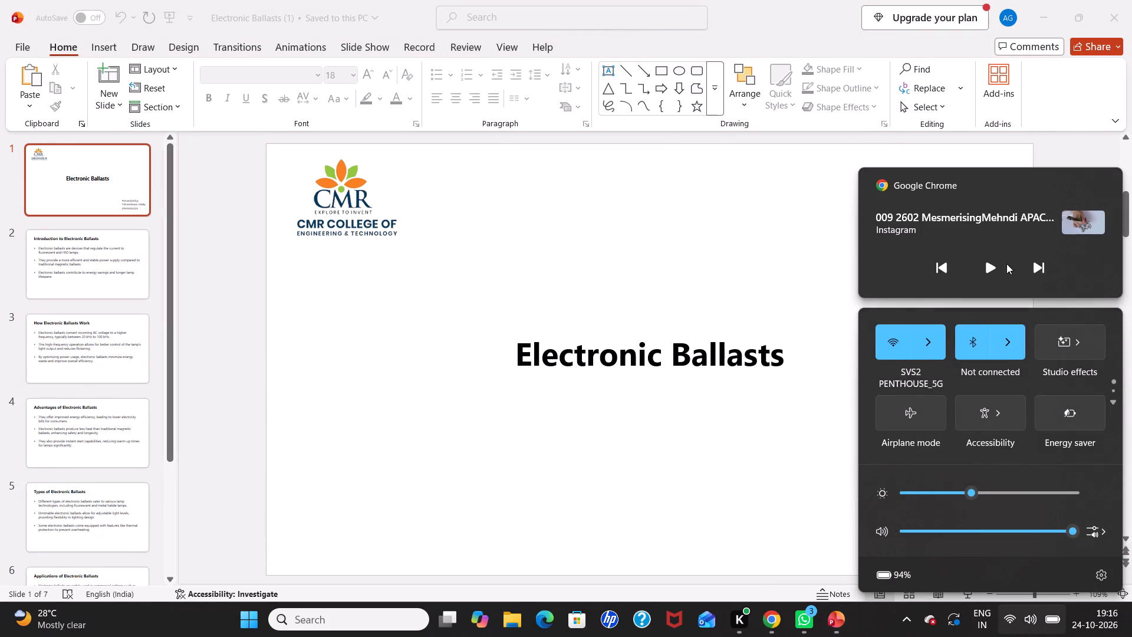
click(969, 347)
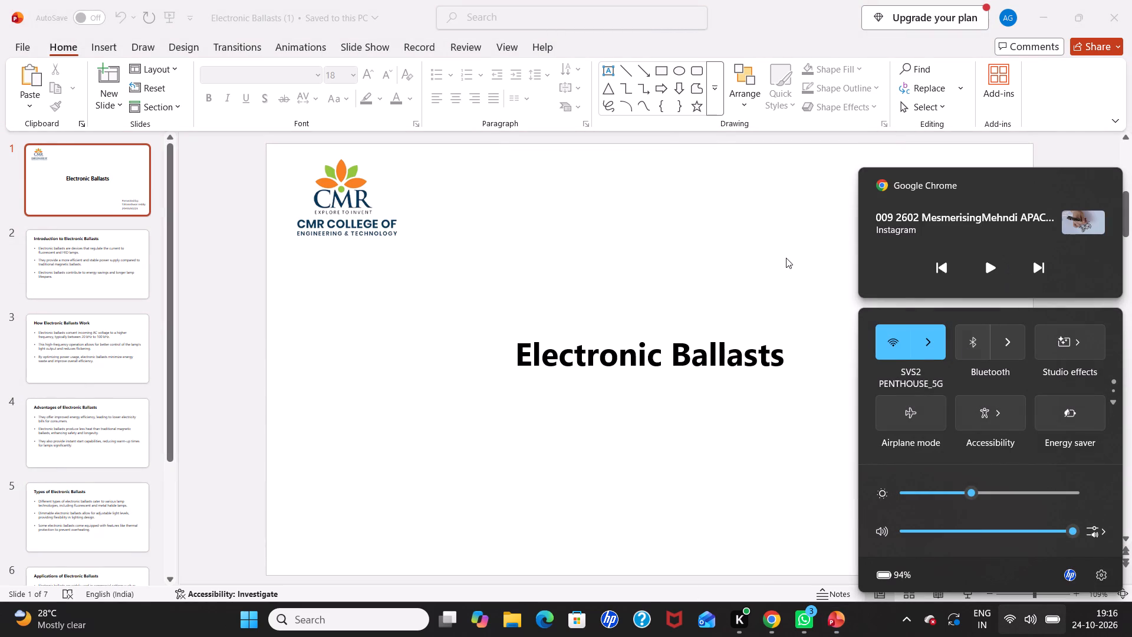
click(784, 257)
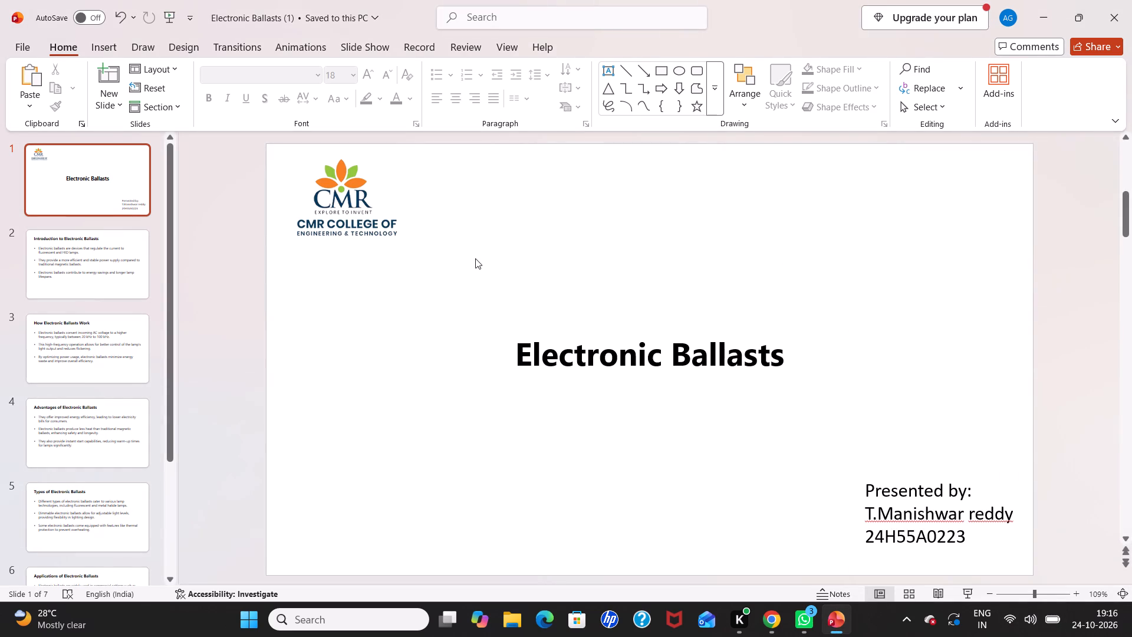
Review the slides Introduction to Electronic Ballasts and How Electronic Ballasts Work.
click(89, 270)
click(96, 337)
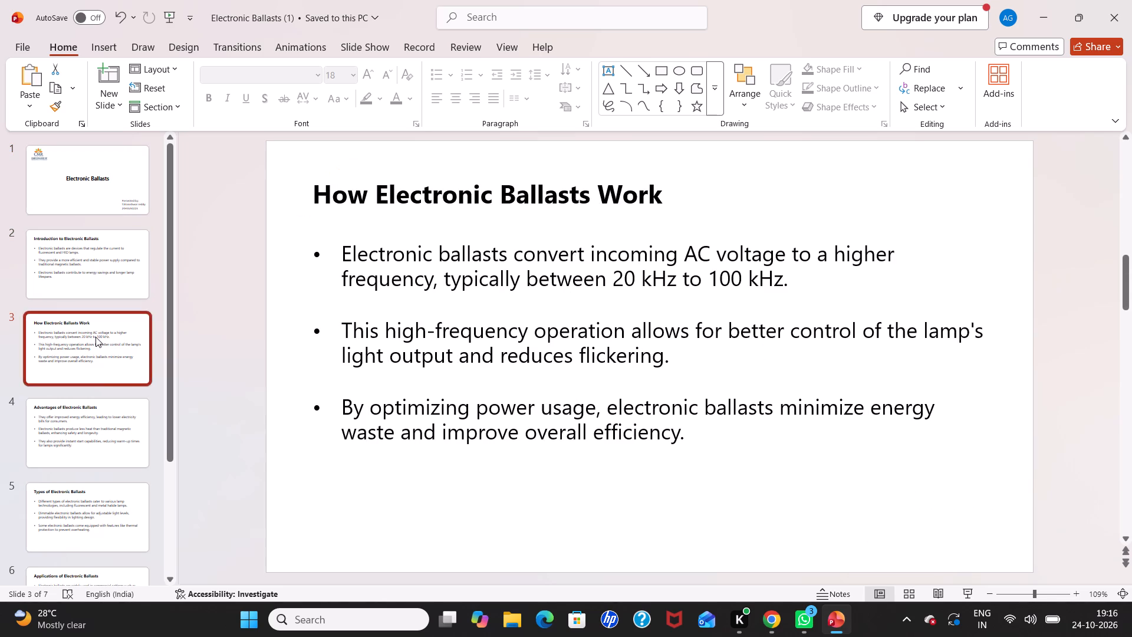
Return to the title slide and save the presentation under its existing name.
click(104, 203)
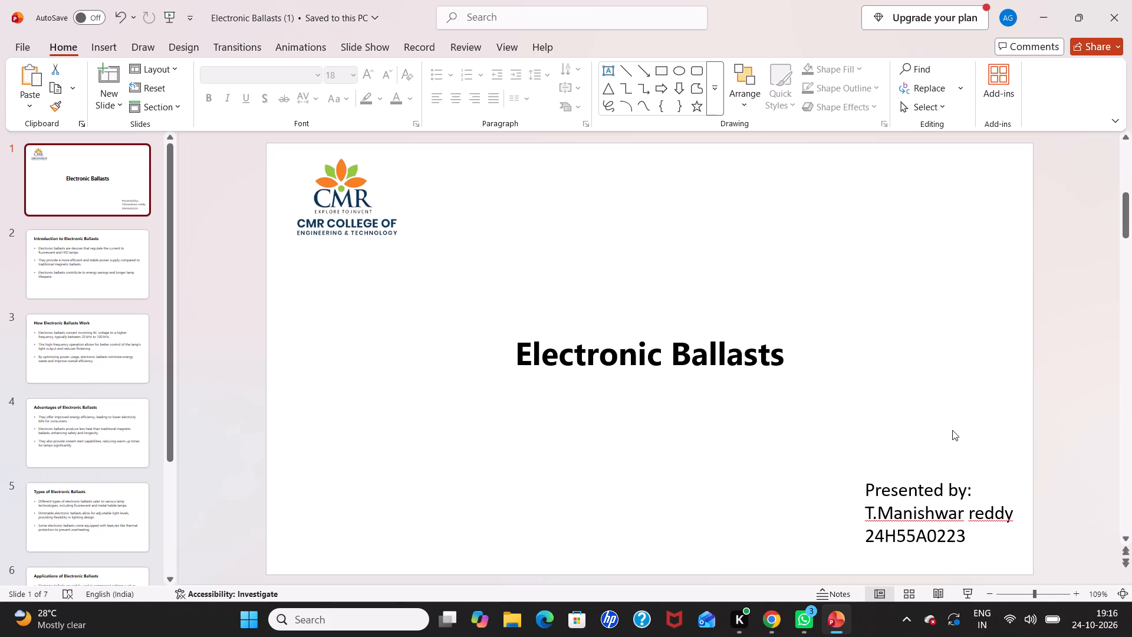
click(4, 52)
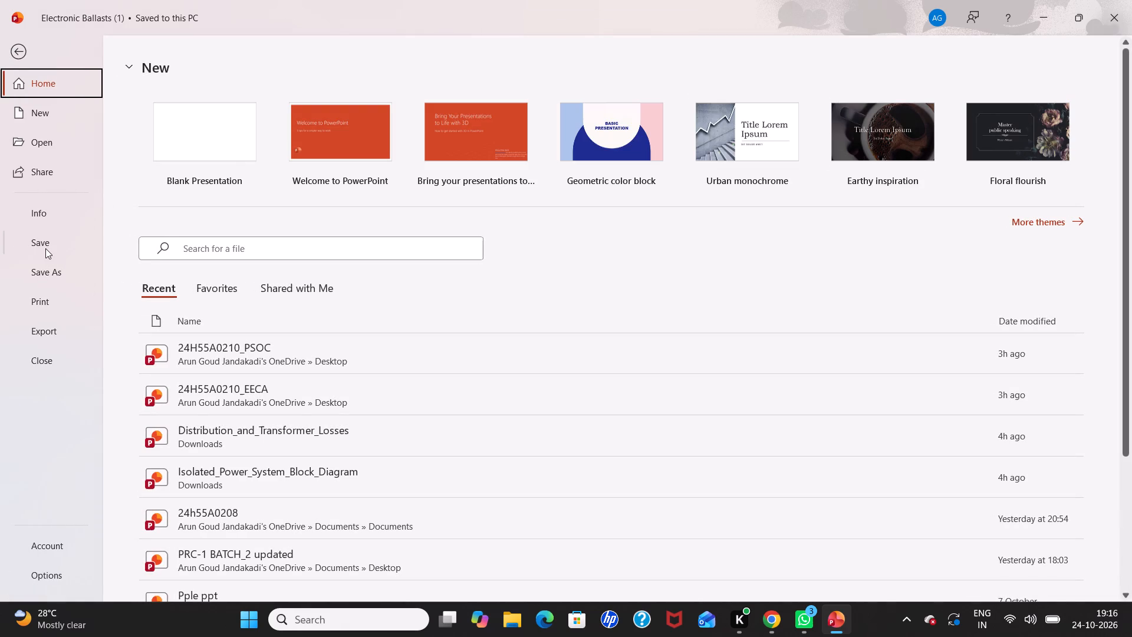
click(45, 248)
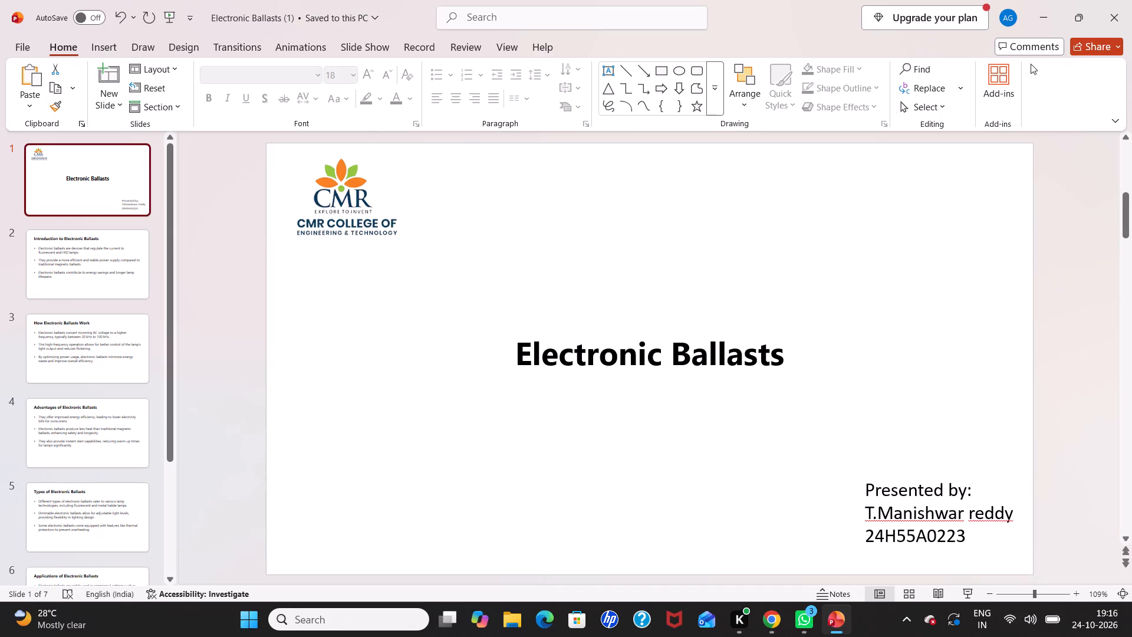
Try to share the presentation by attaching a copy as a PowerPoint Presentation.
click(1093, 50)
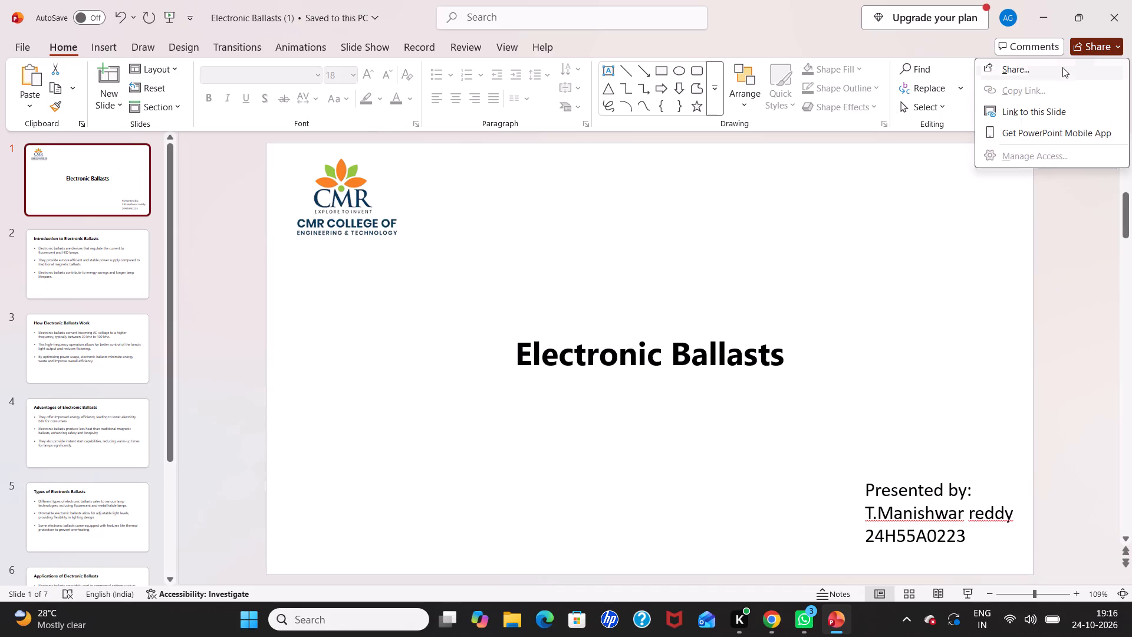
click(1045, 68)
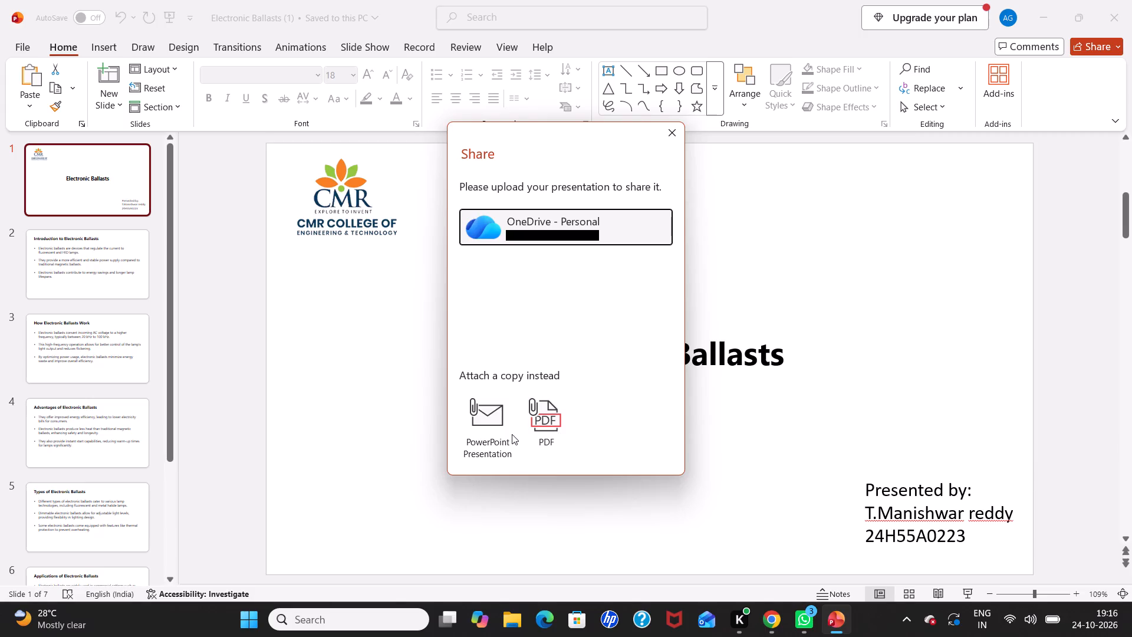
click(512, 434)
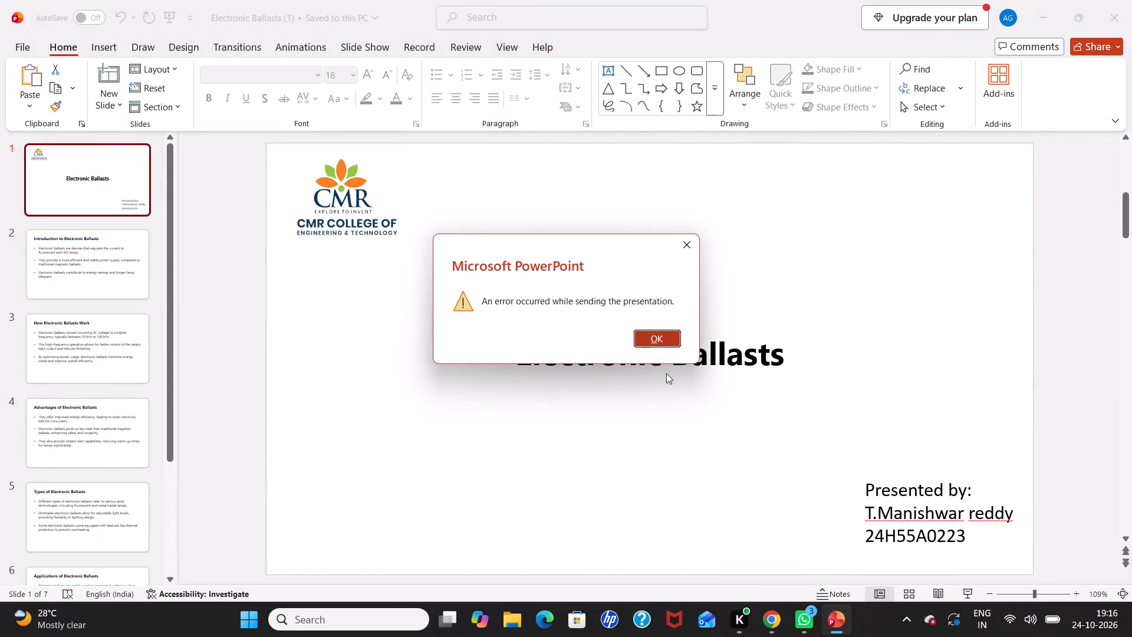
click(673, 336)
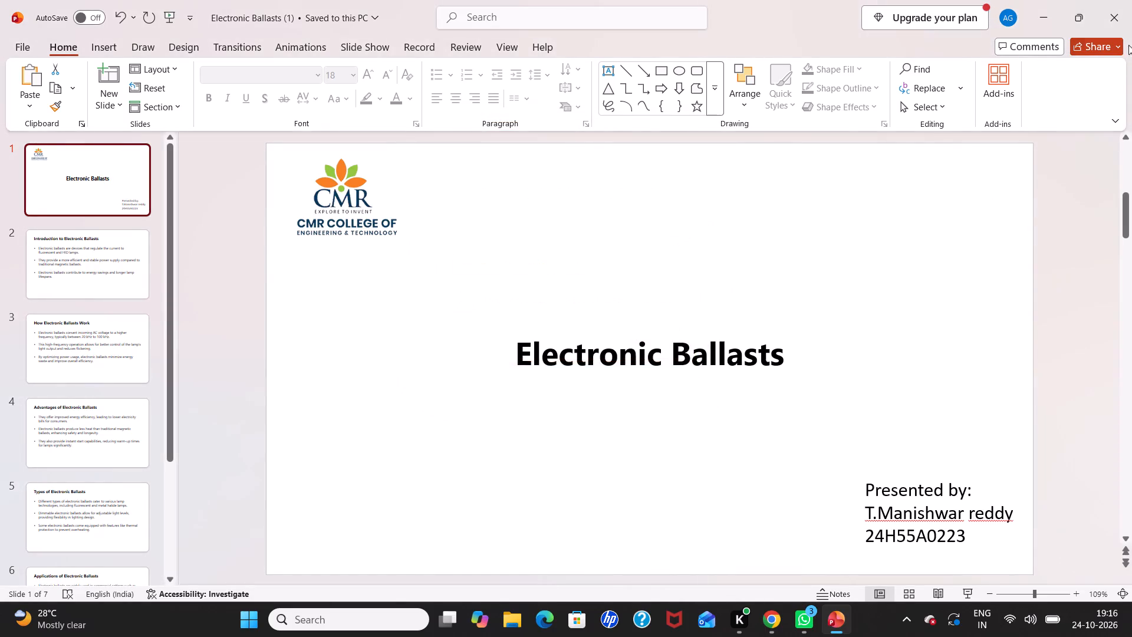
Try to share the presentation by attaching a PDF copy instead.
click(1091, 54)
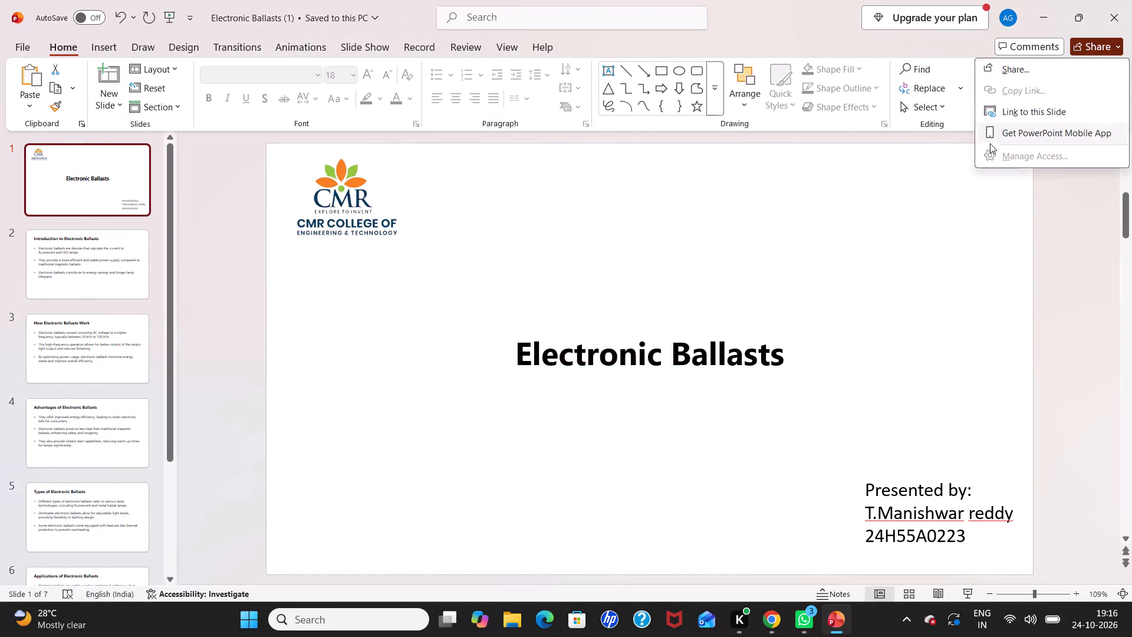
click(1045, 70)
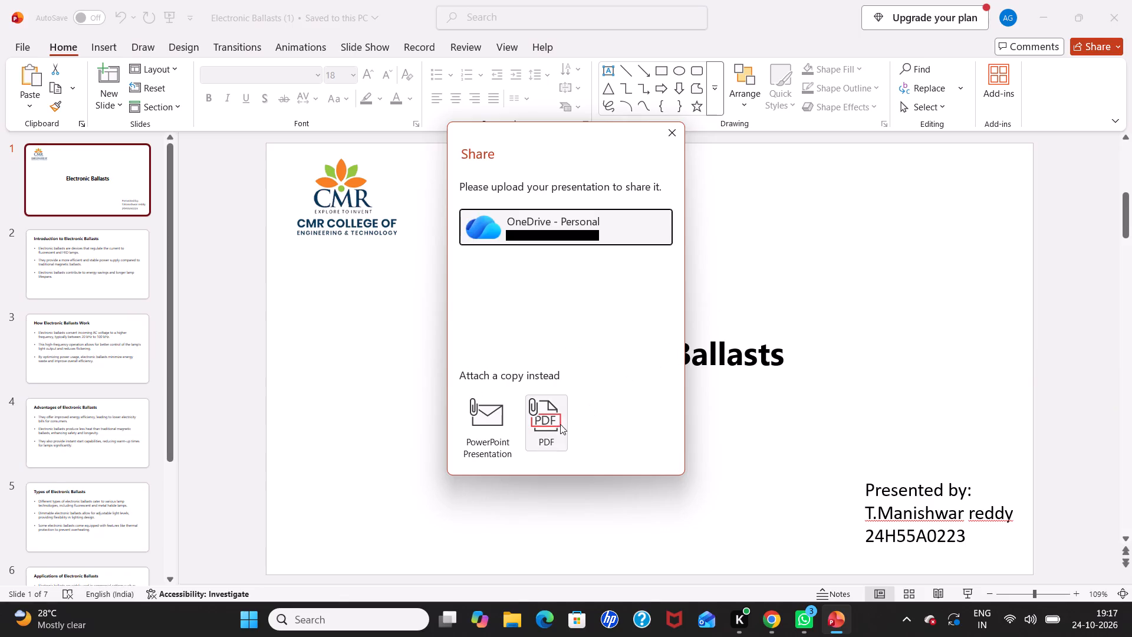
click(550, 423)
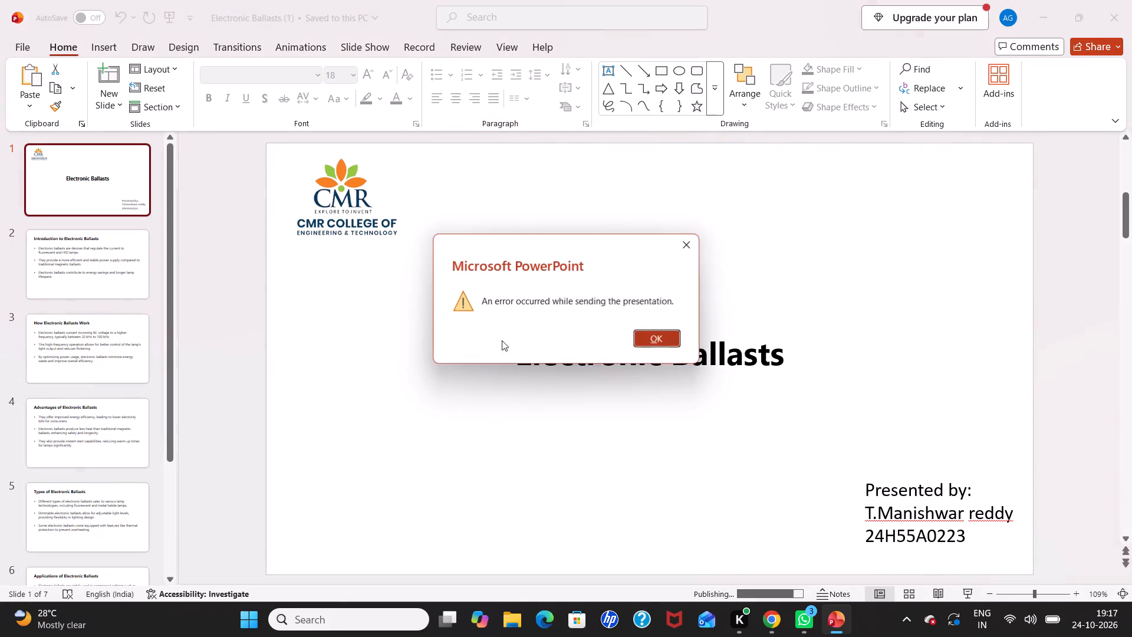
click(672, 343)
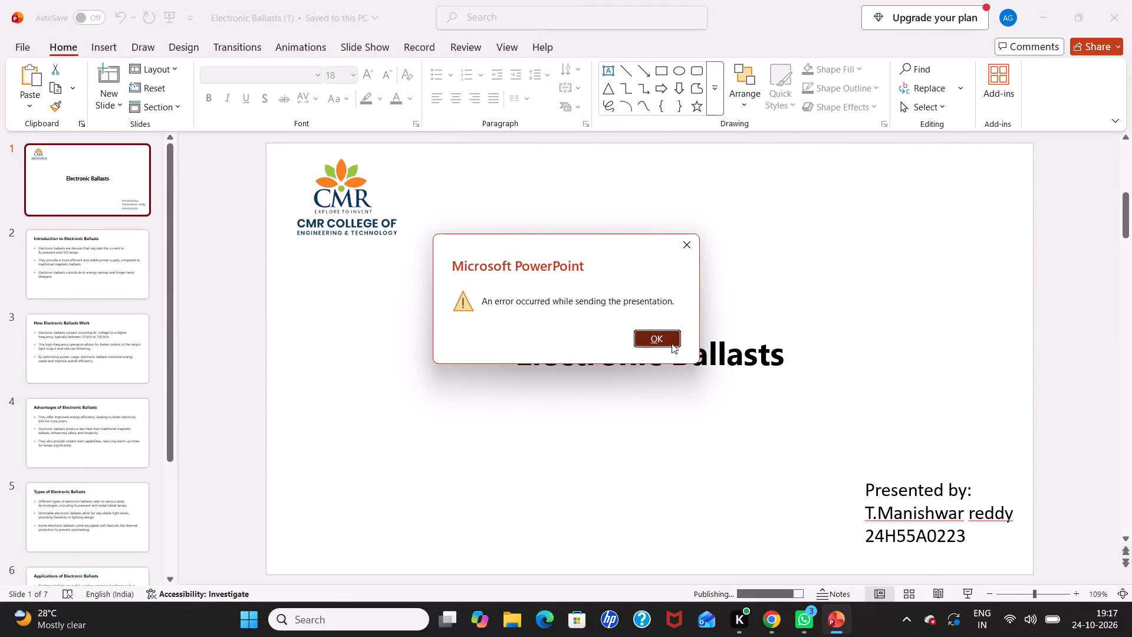
Start saving a copy to the Downloads folder on this PC, replacing the suggested file name with one beginning with 24.
click(17, 53)
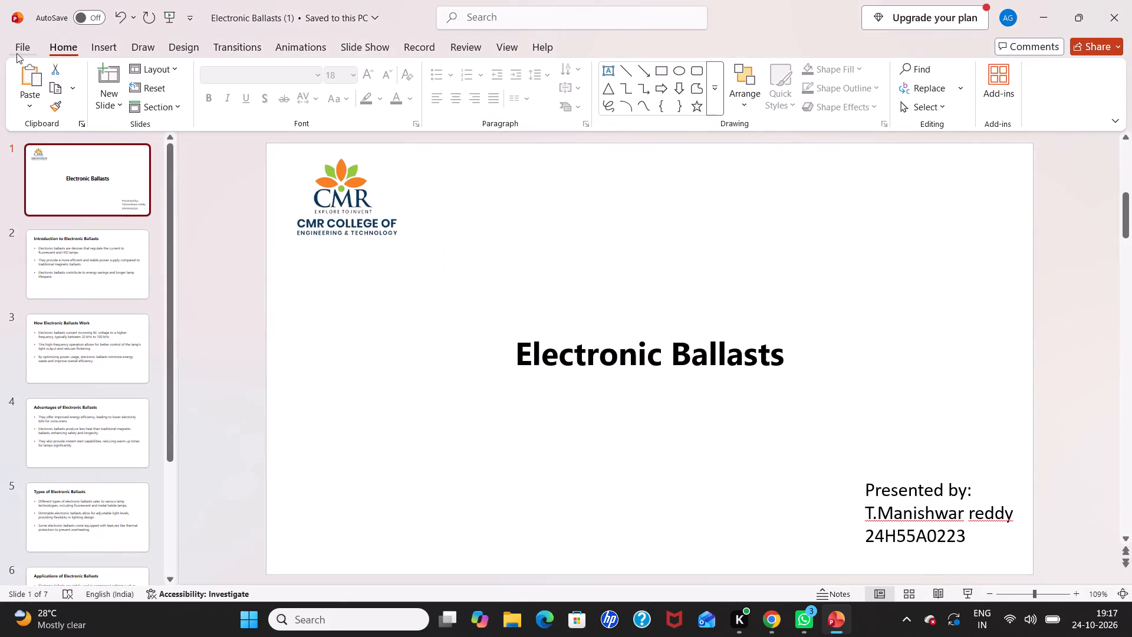
click(55, 268)
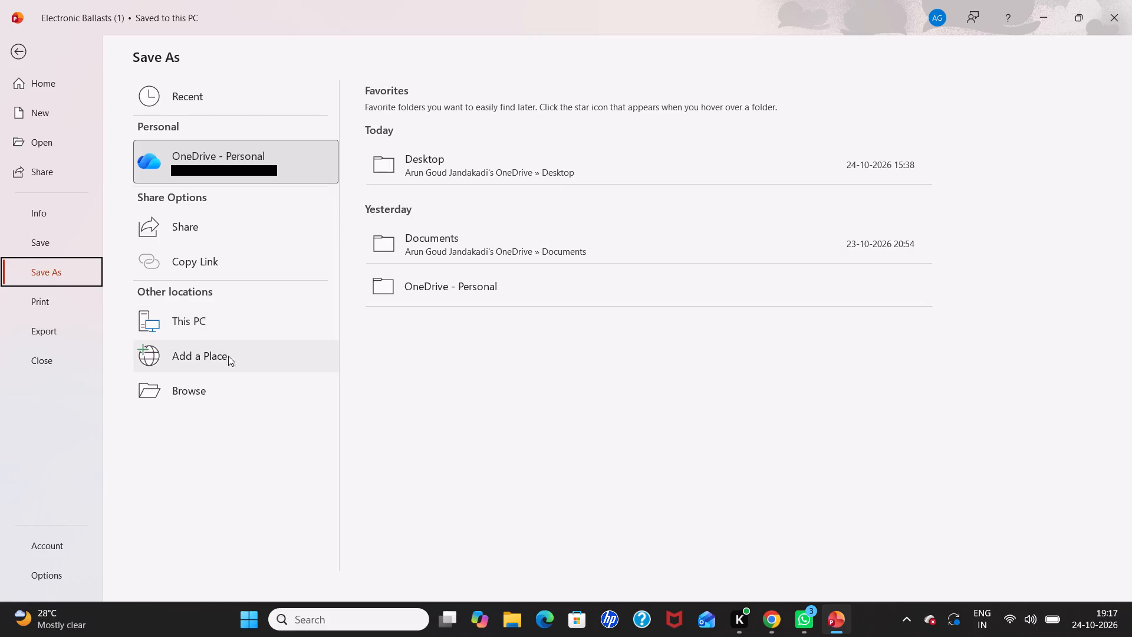
click(218, 321)
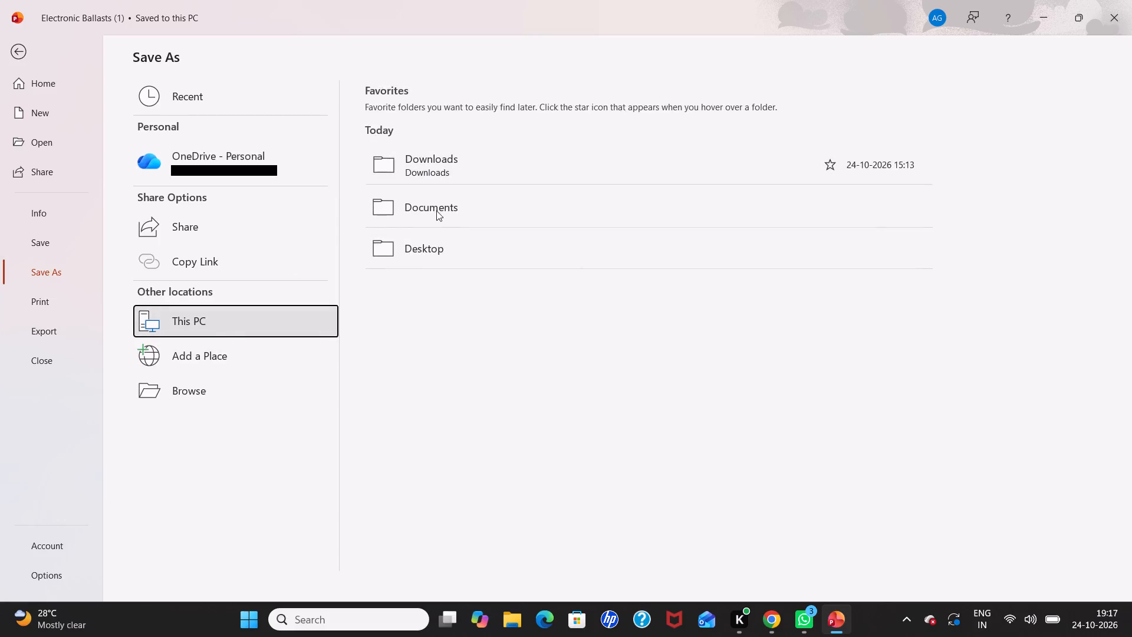
click(447, 182)
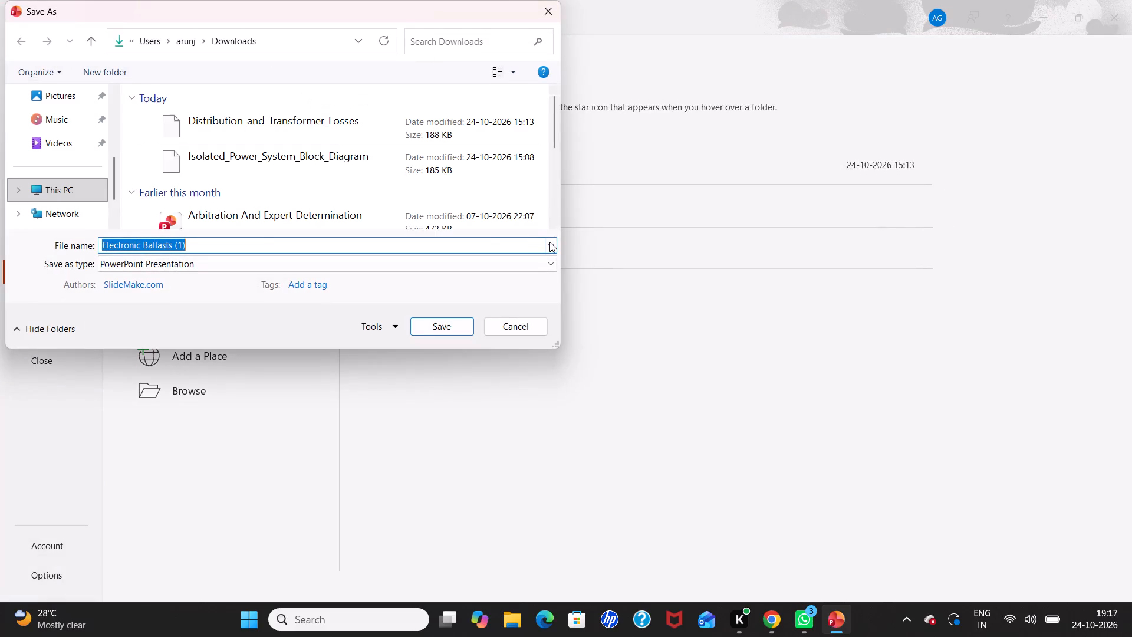
click(379, 247)
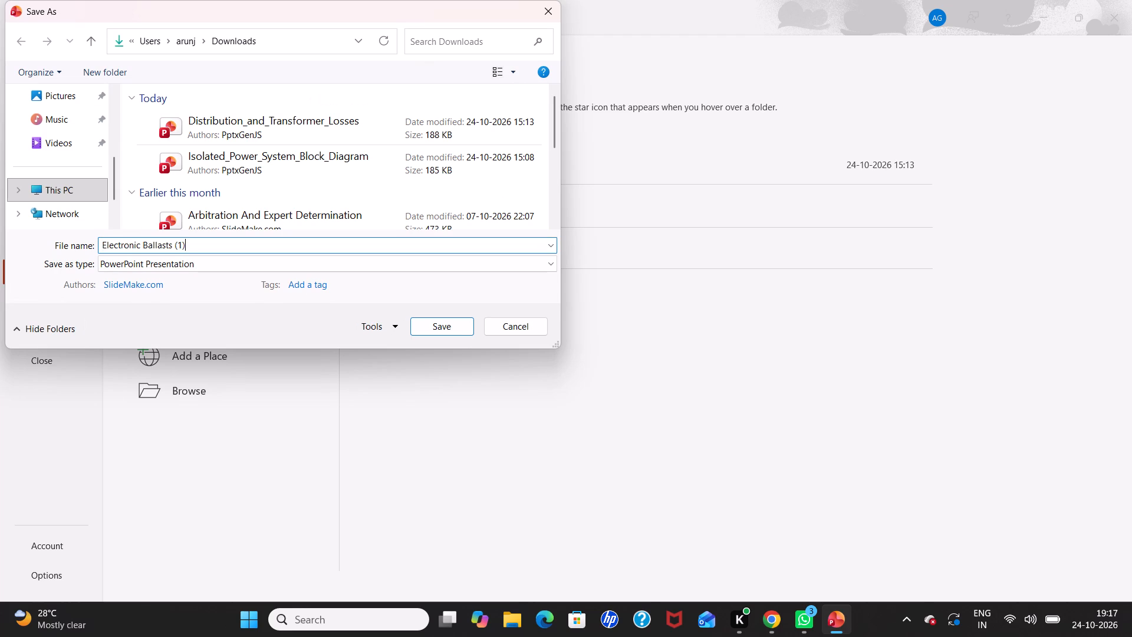
key(BackSpace)
key(BackSpace)
key(BackSpace)
key(BackSpace)
key(BackSpace)
key(BackSpace)
key(BackSpace)
key(BackSpace)
key(BackSpace)
key(BackSpace)
key(BackSpace)
key(BackSpace)
key(BackSpace)
key(BackSpace)
key(BackSpace)
key(BackSpace)
key(BackSpace)
key(BackSpace)
key(BackSpace)
key(BackSpace)
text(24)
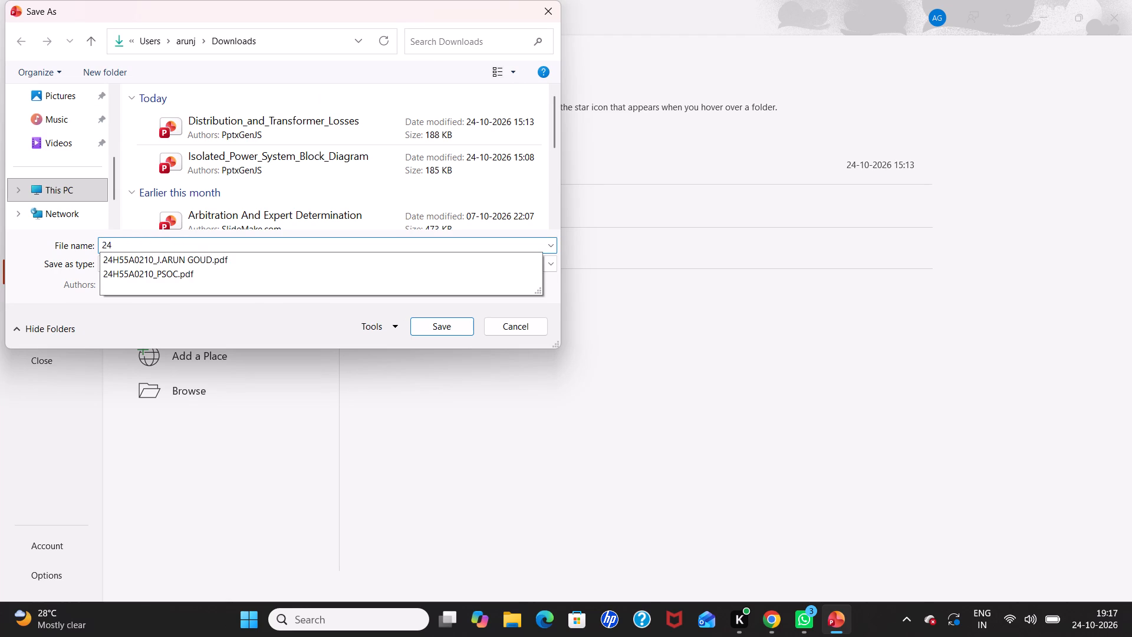
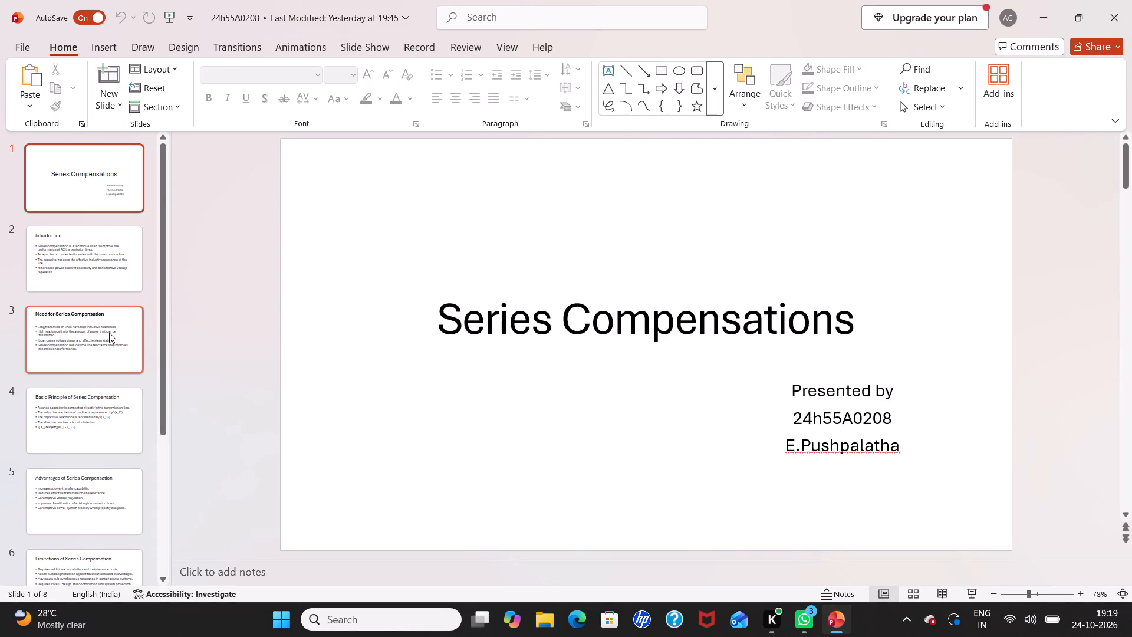
Move the presenter credits text box on the title slide down and right, closer to the slide's lower-right corner.
click(808, 419)
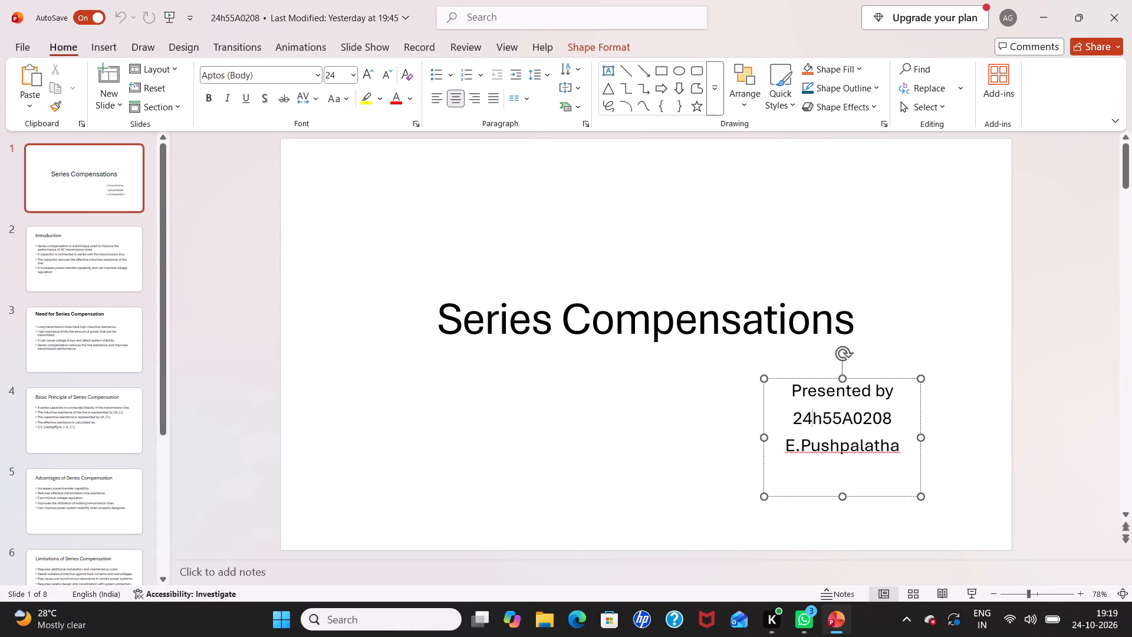
drag(811, 378, 850, 405)
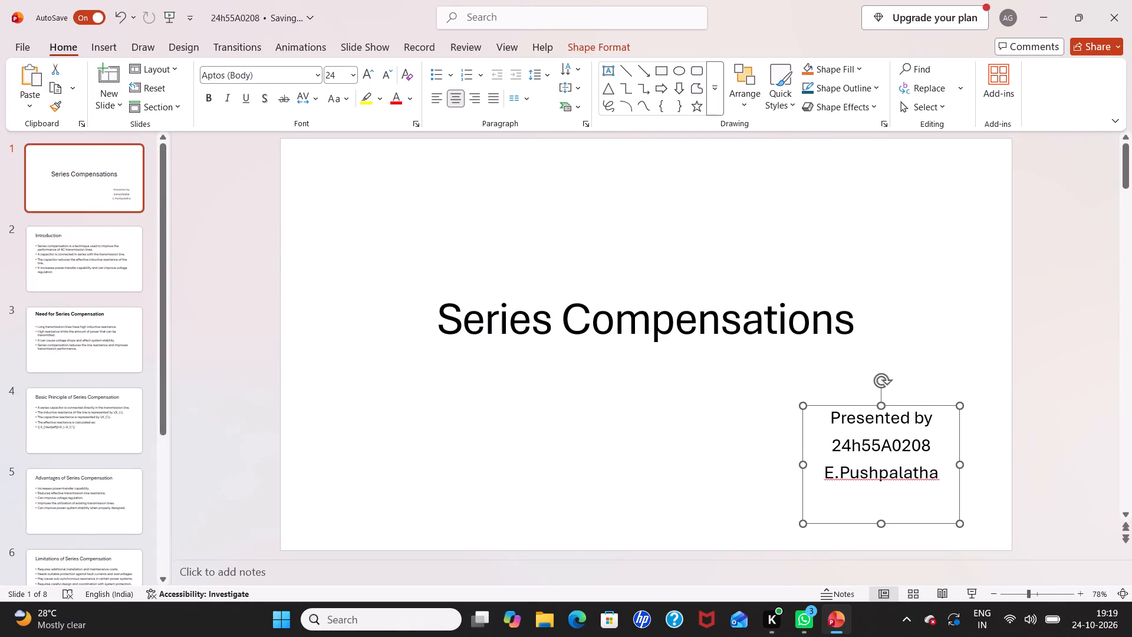
Reorder the presenter credits so the roll number line sits below the presenter's name.
triple_click(832, 445)
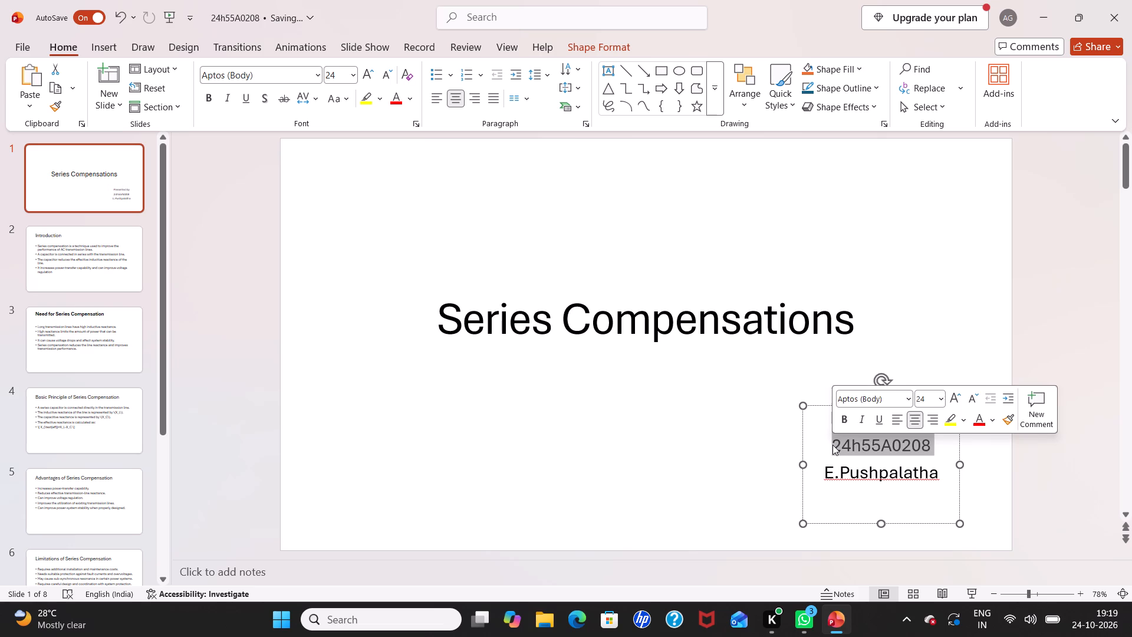
key(ctrl+x)
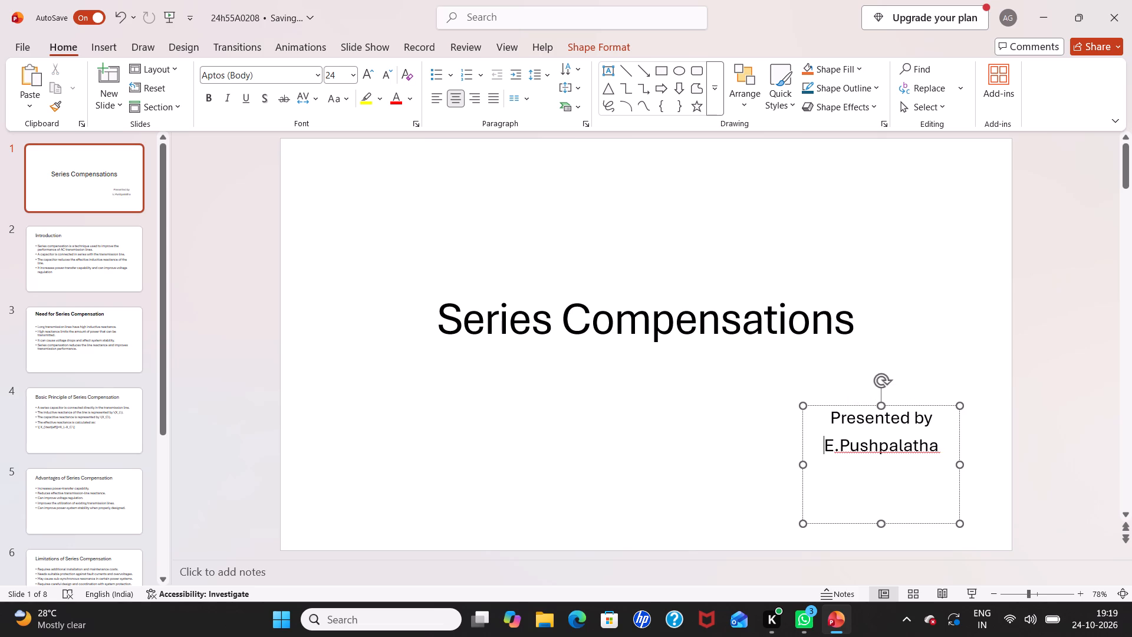
click(950, 442)
click(825, 445)
key(space)
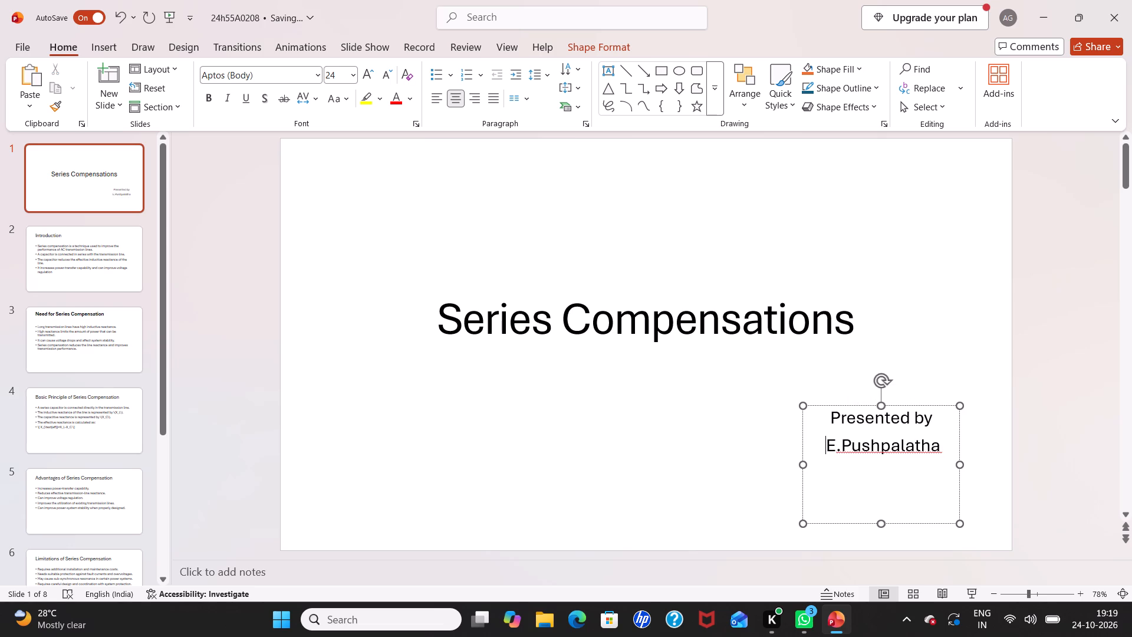
key(space)
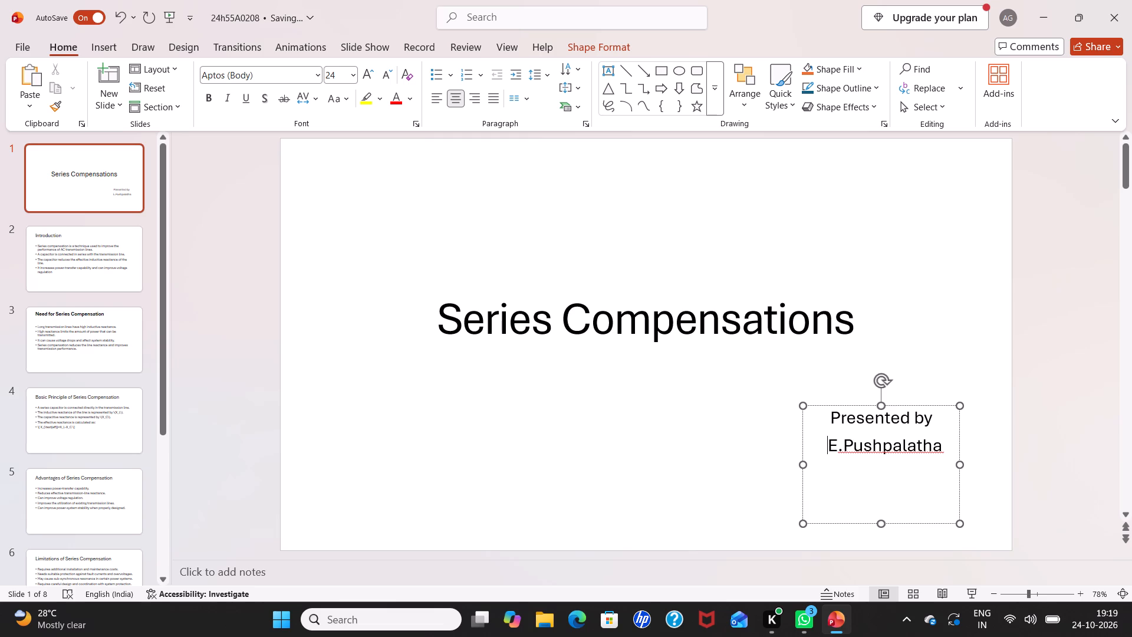
click(952, 442)
key(Return)
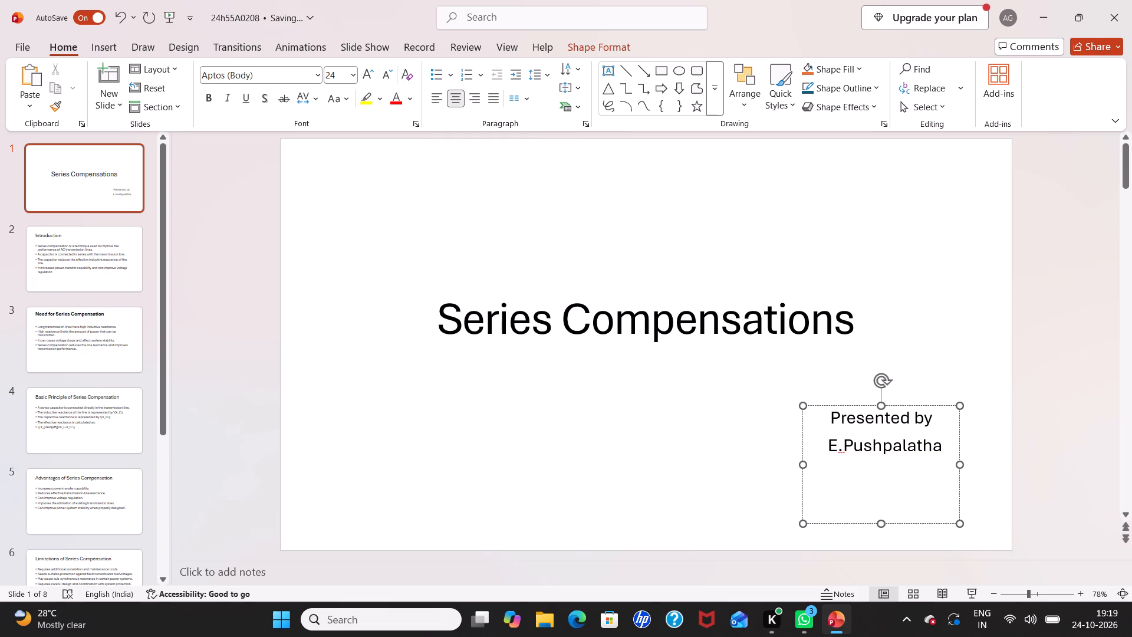
key(ctrl+v)
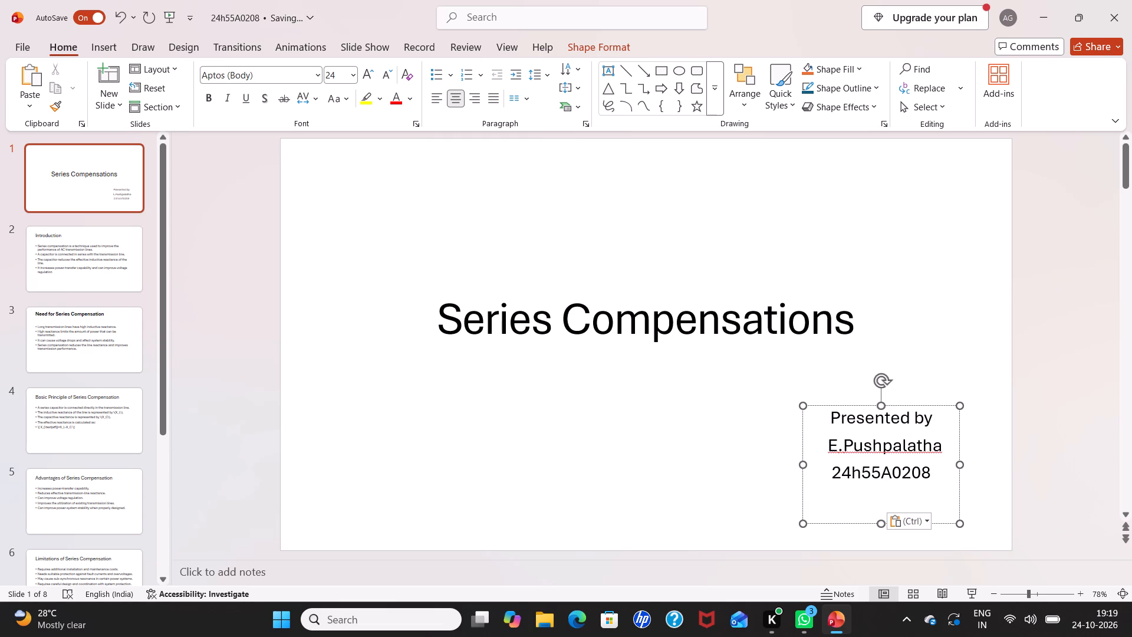
Add a colon after "Presented by" in the title slide credits.
click(902, 332)
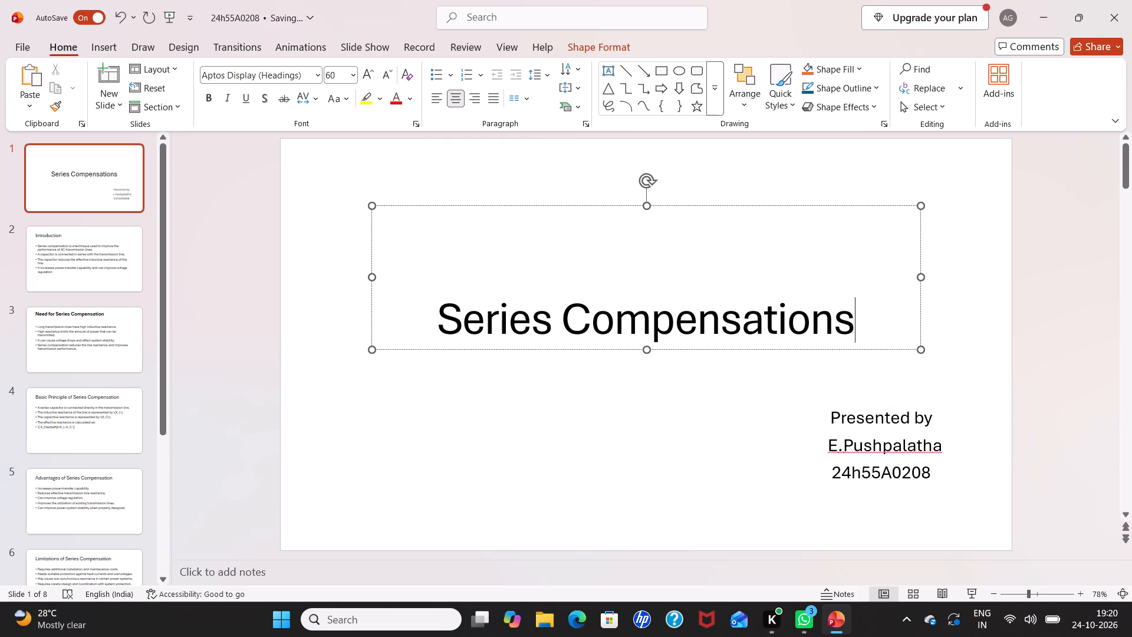
click(933, 435)
click(937, 425)
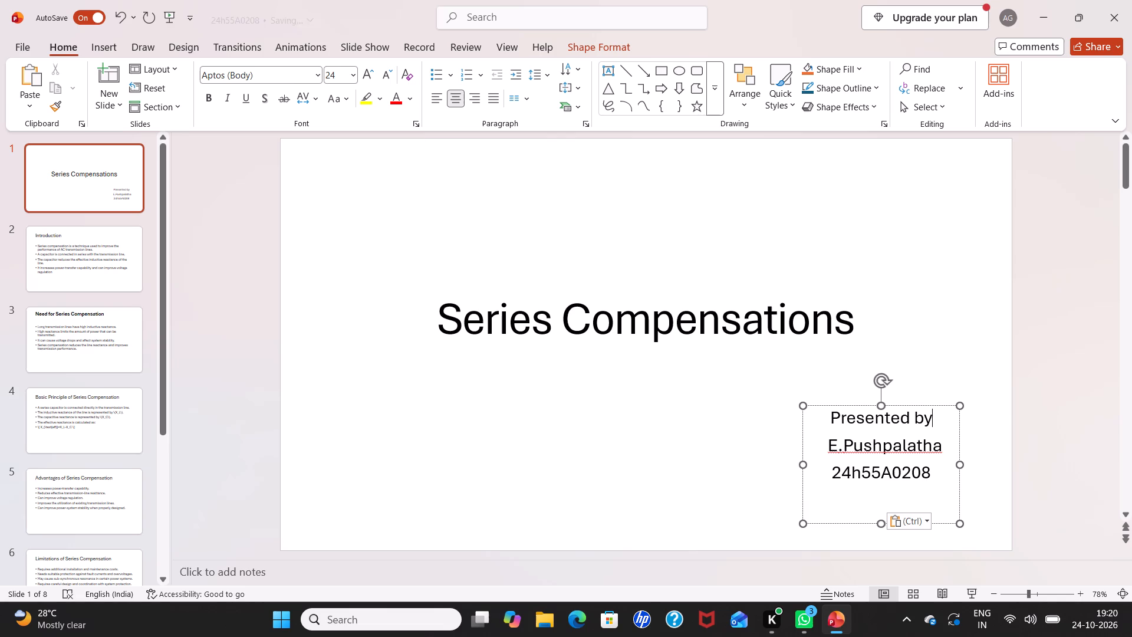
key(shift+colon)
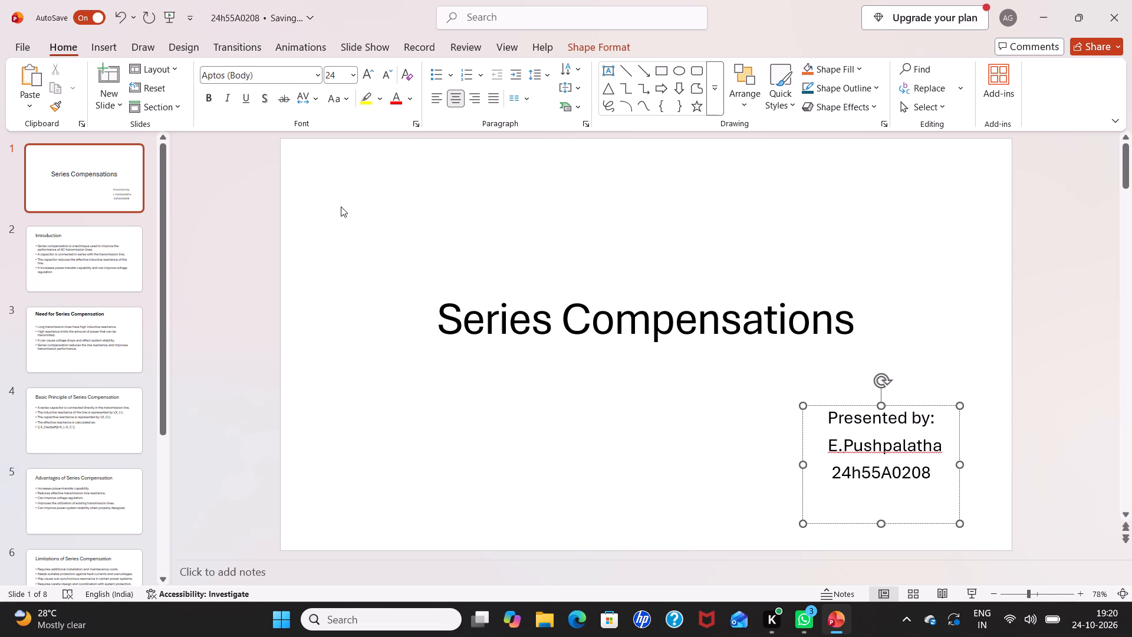
Insert the cmr_logo-removebg-preview picture from the Downloads folder onto the title slide.
click(113, 52)
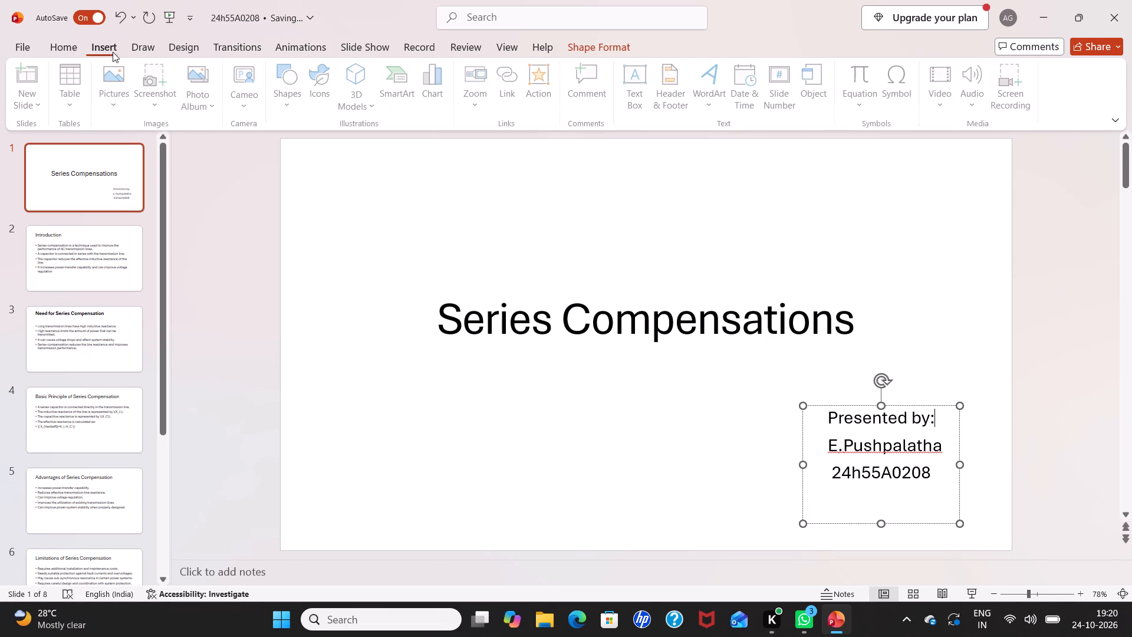
click(123, 93)
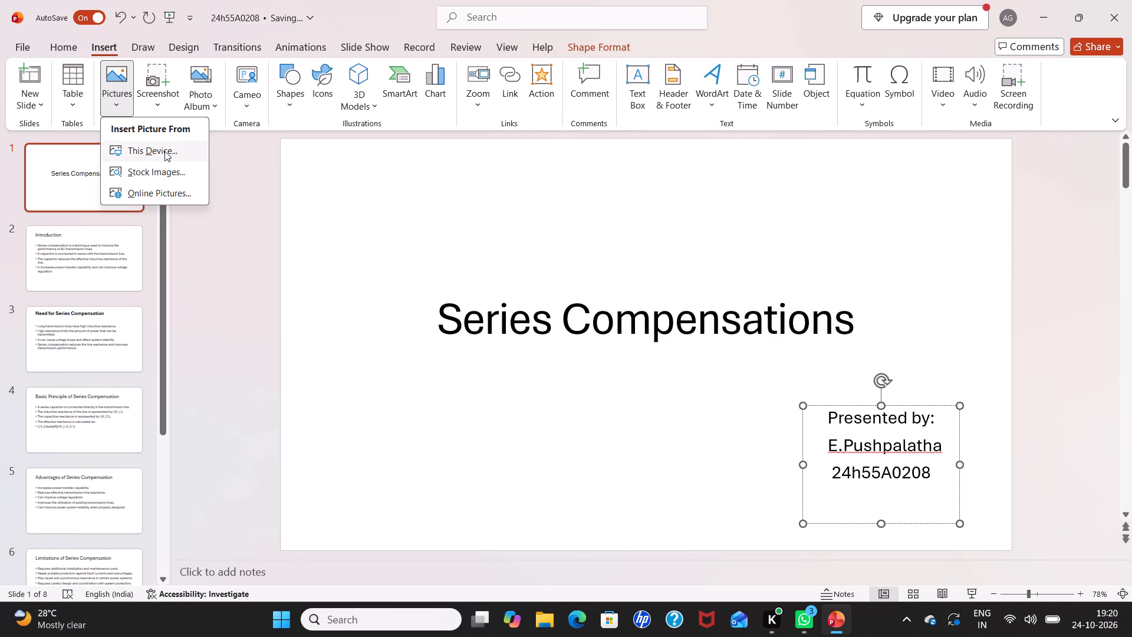
click(164, 151)
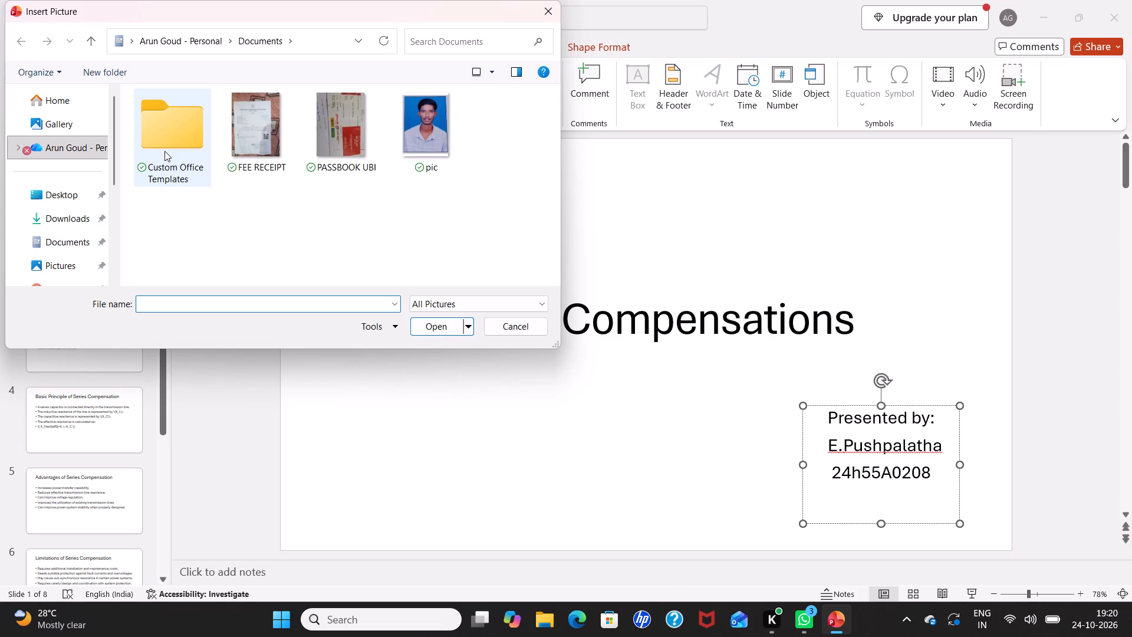
click(80, 225)
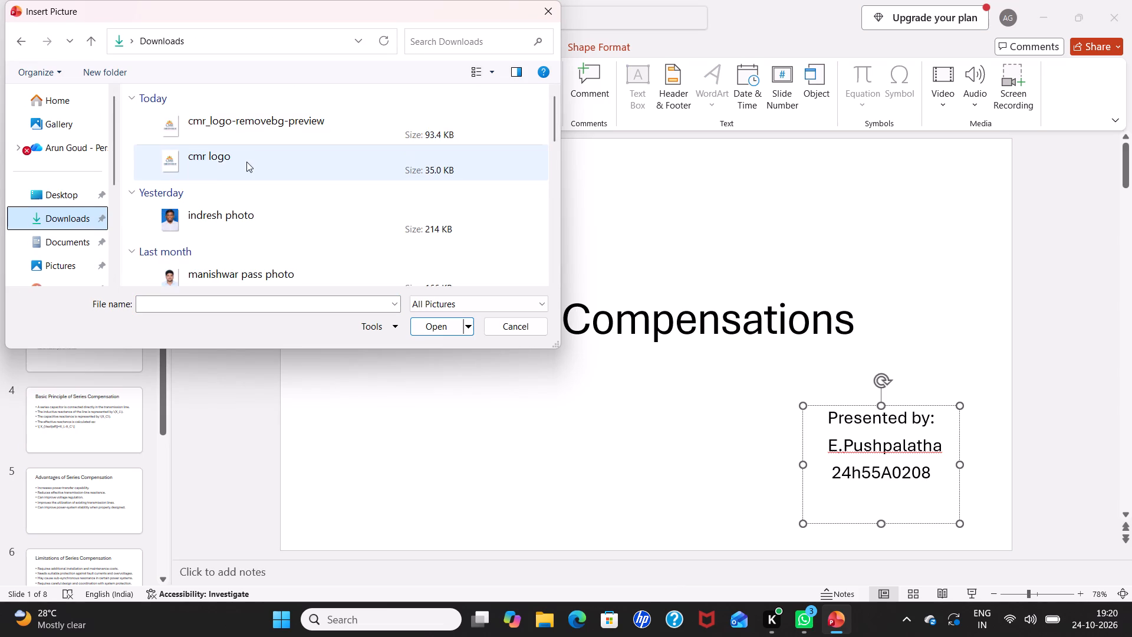
click(239, 111)
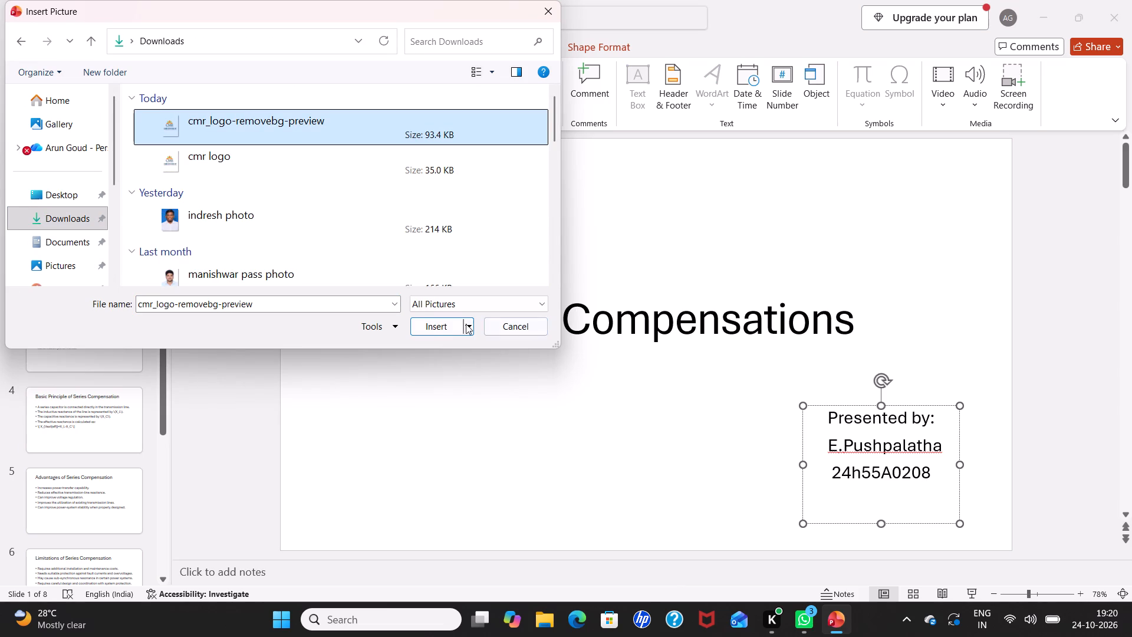
click(458, 324)
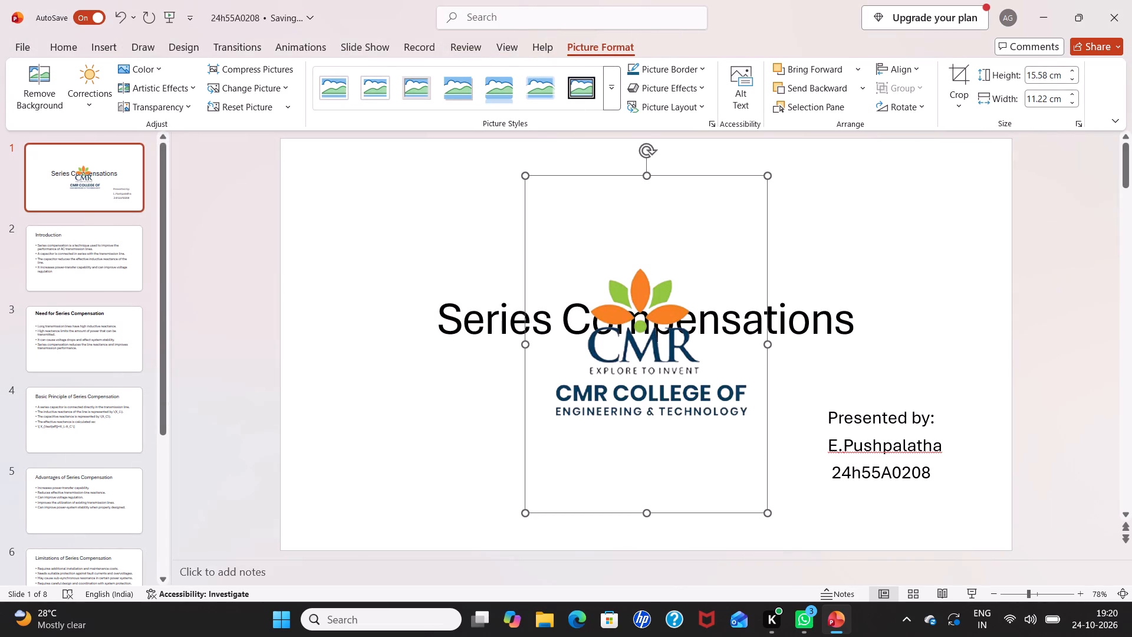
Shrink the college logo to about 9.1 cm high by 6.6 cm wide and place it in the slide's upper-left corner.
drag(768, 511, 568, 359)
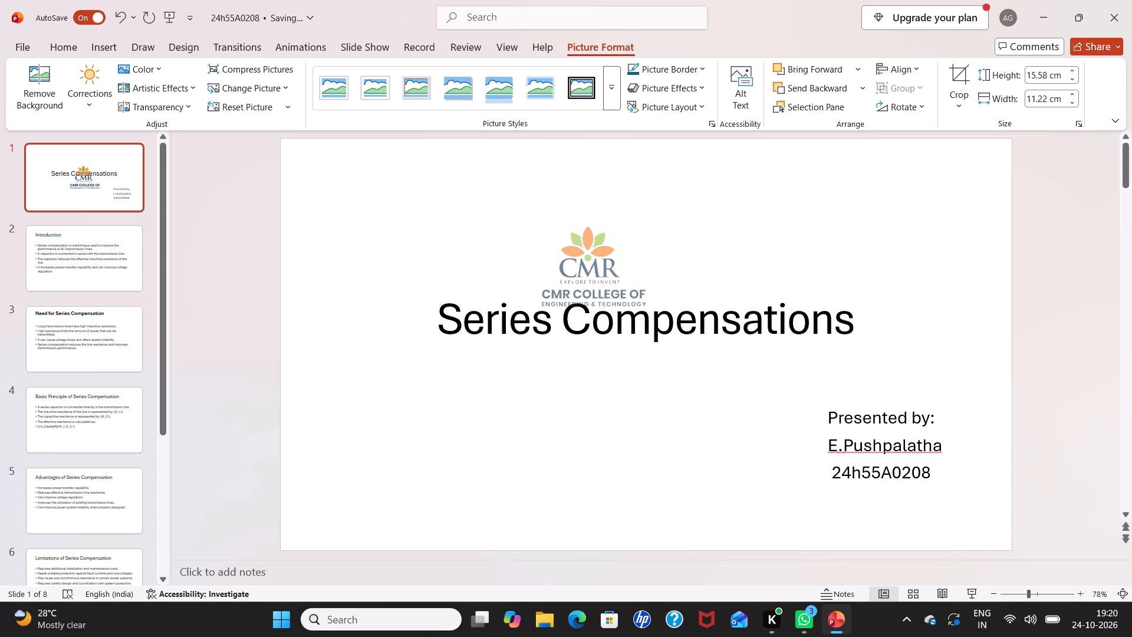
drag(568, 359, 611, 373)
drag(572, 272, 414, 221)
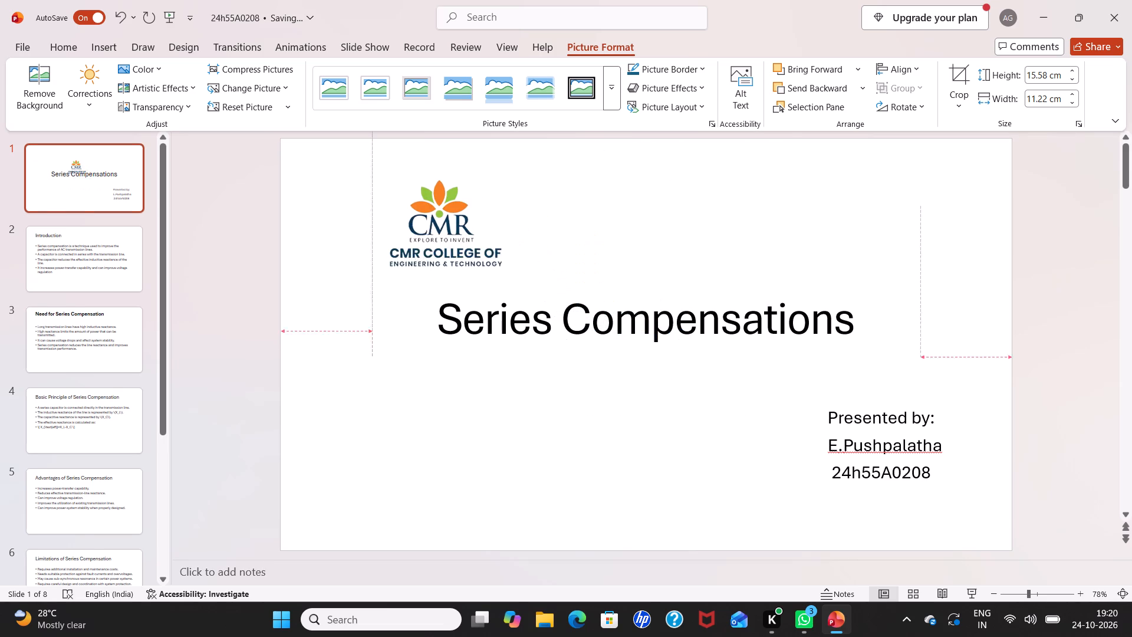
drag(414, 221, 334, 201)
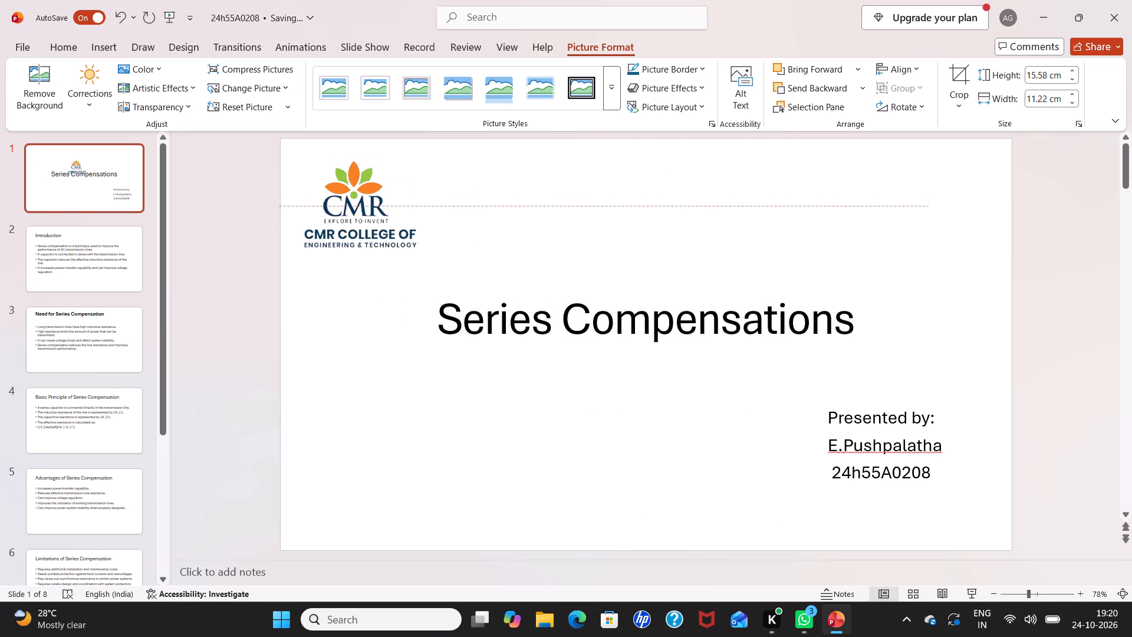
drag(334, 201, 335, 201)
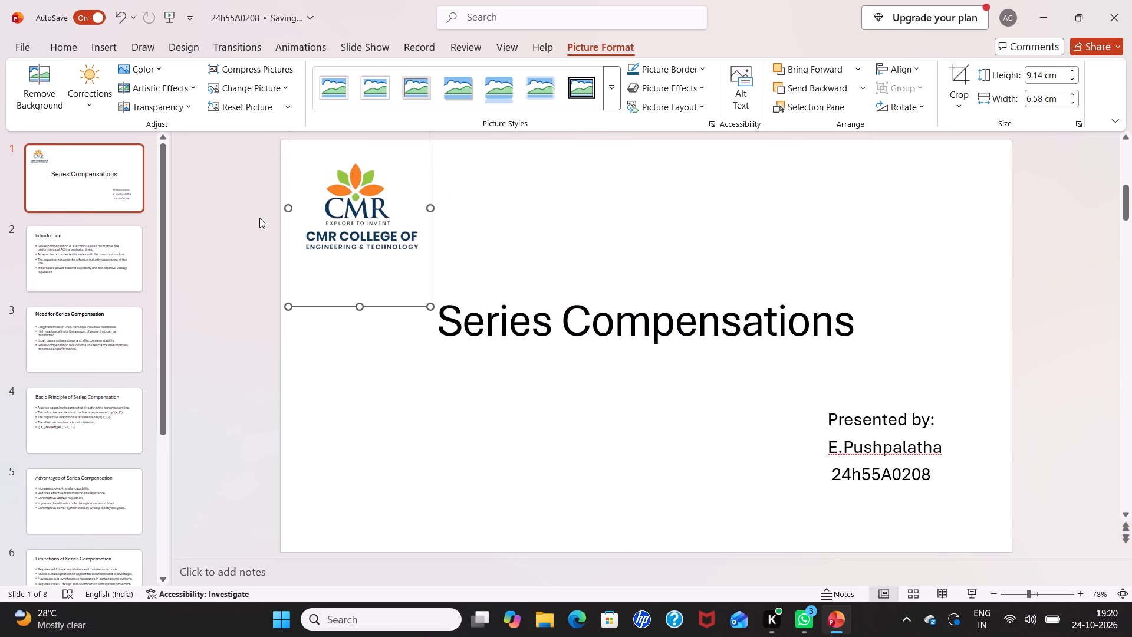
click(259, 218)
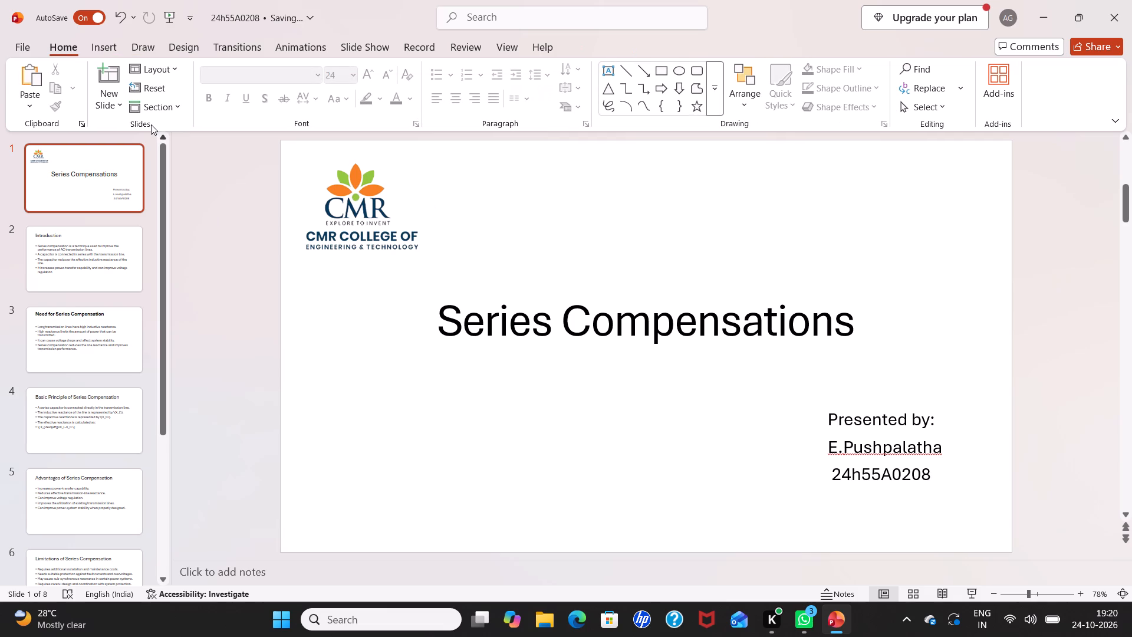
Format the THANKYOU text on slide 8 in Arial Black at size 48.
scroll(96, 337, down, 10)
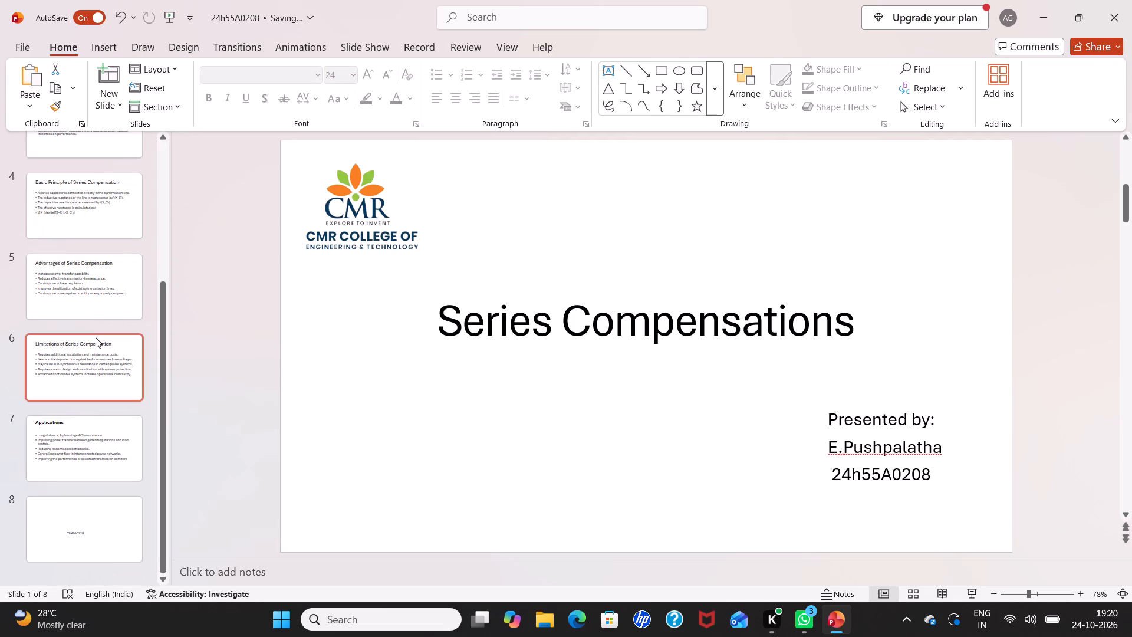
scroll(96, 337, down, 2)
click(54, 536)
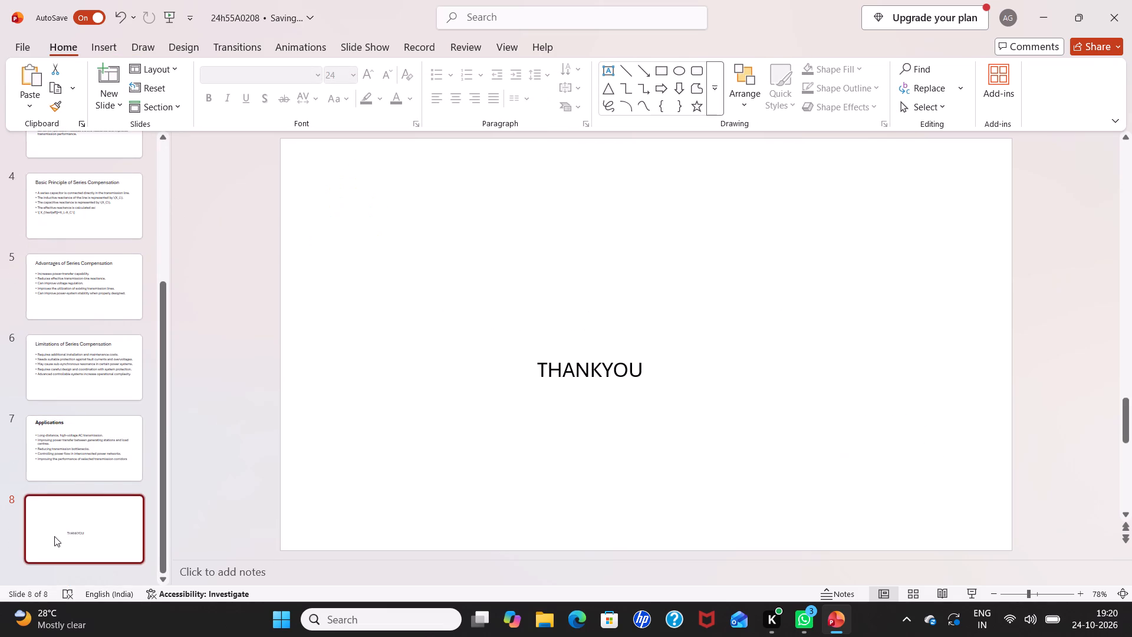
click(562, 363)
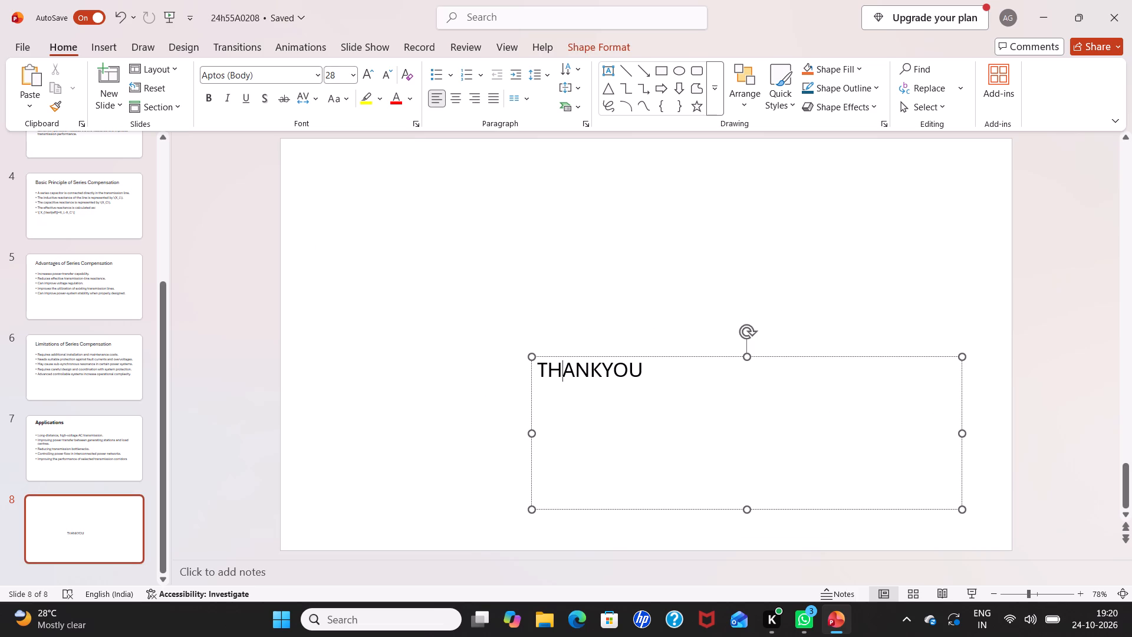
double_click(542, 363)
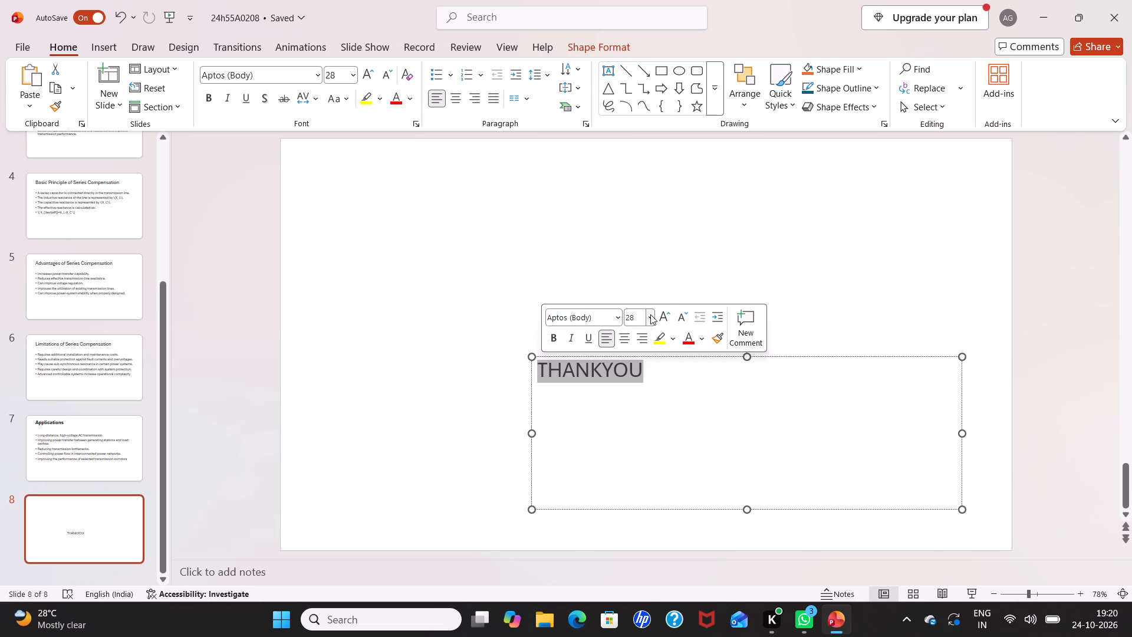
click(650, 314)
click(642, 293)
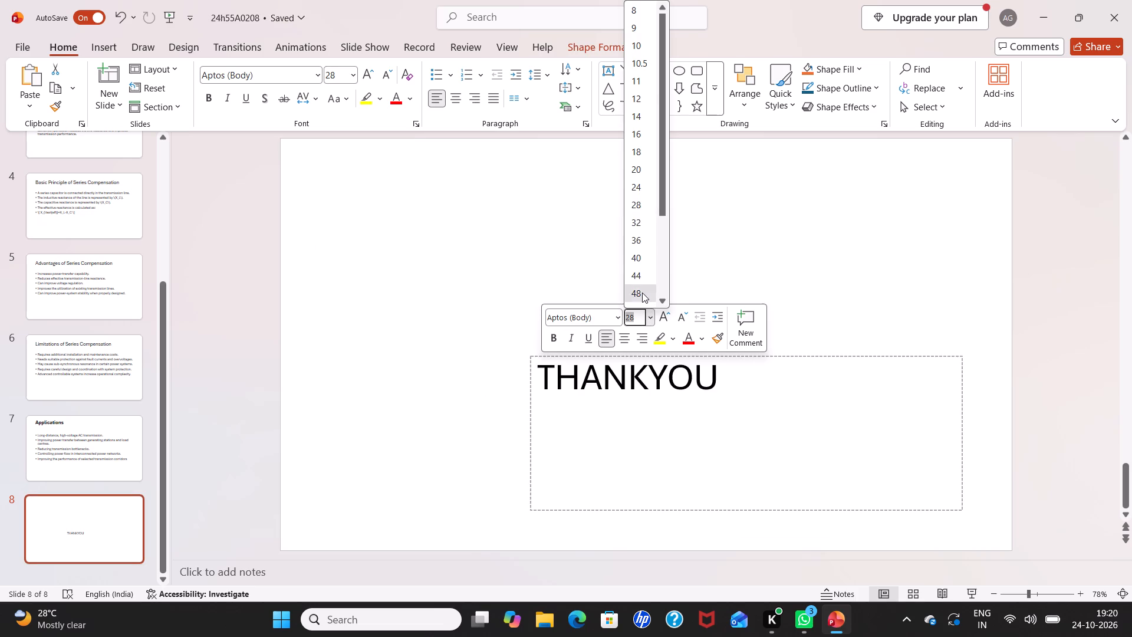
click(617, 316)
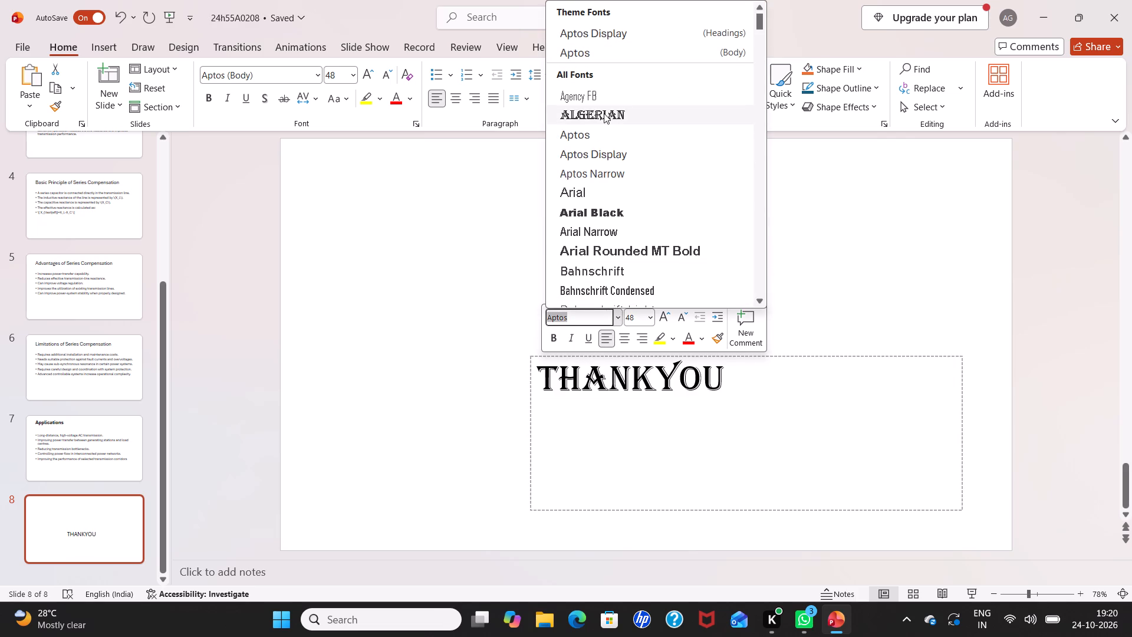
click(606, 206)
Move the THANKYOU text box up and slightly left so the text sits near the centre of the slide.
click(489, 234)
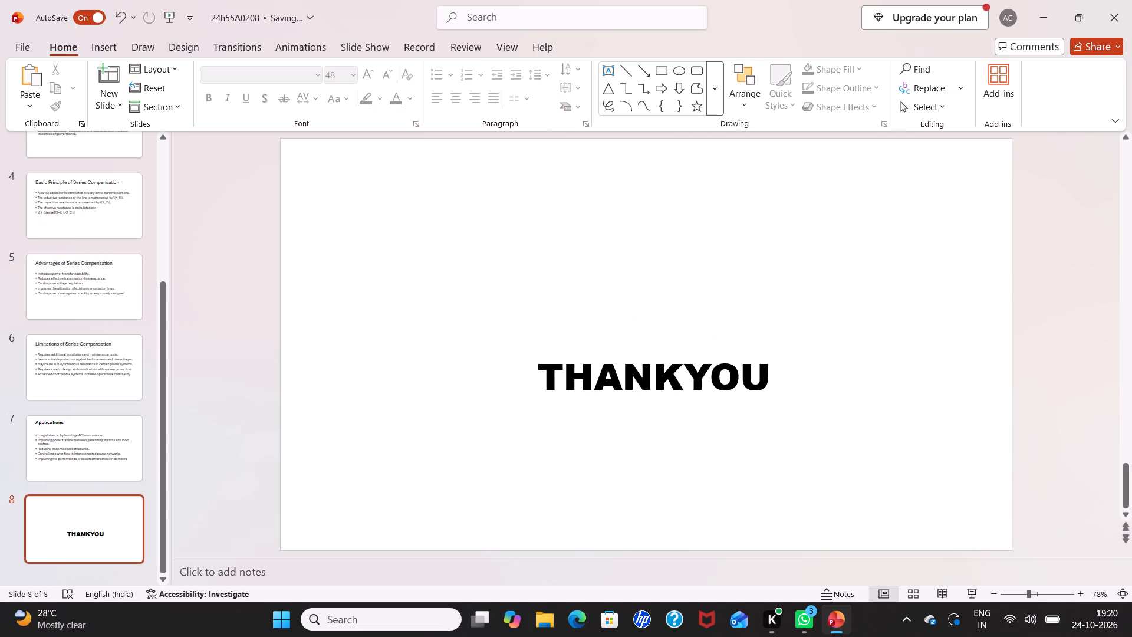
click(608, 366)
drag(607, 356, 600, 330)
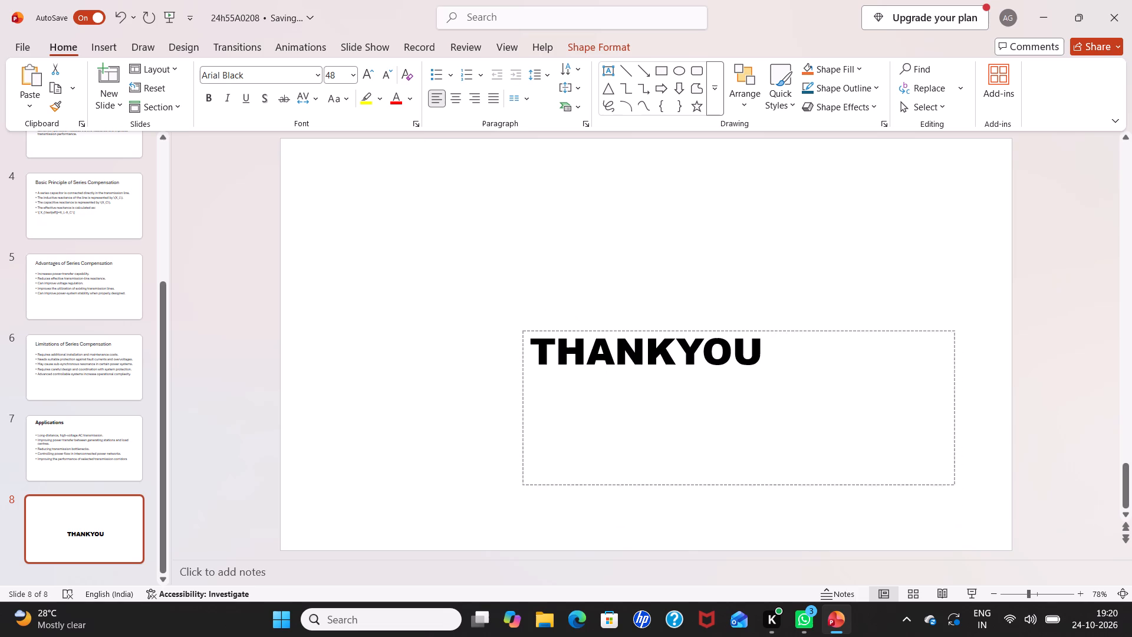
drag(600, 330, 576, 299)
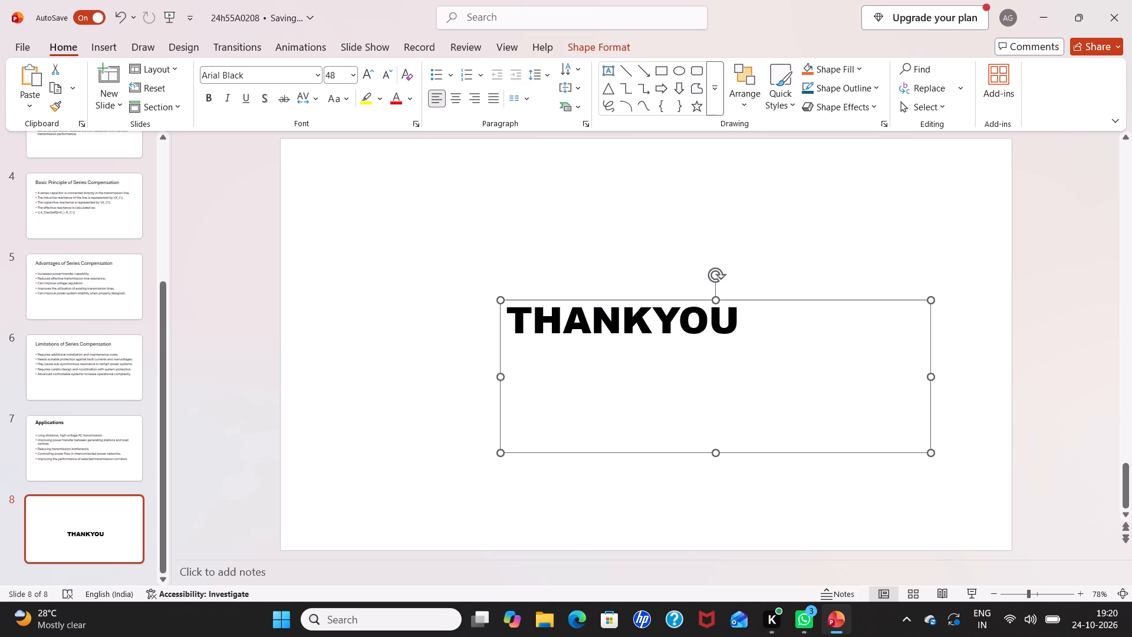
click(577, 271)
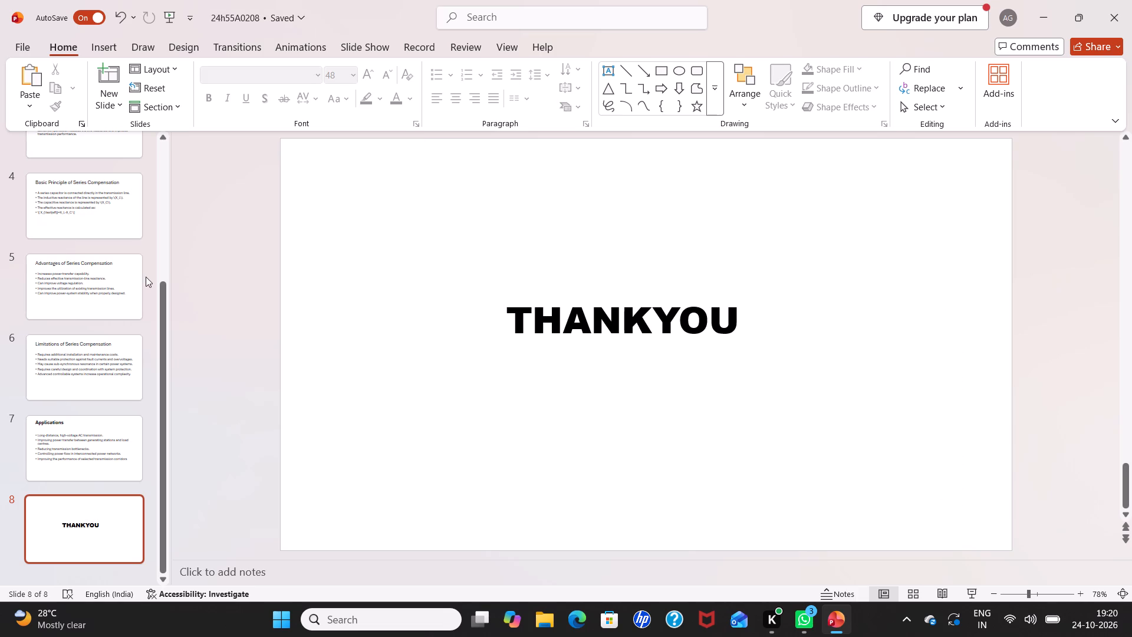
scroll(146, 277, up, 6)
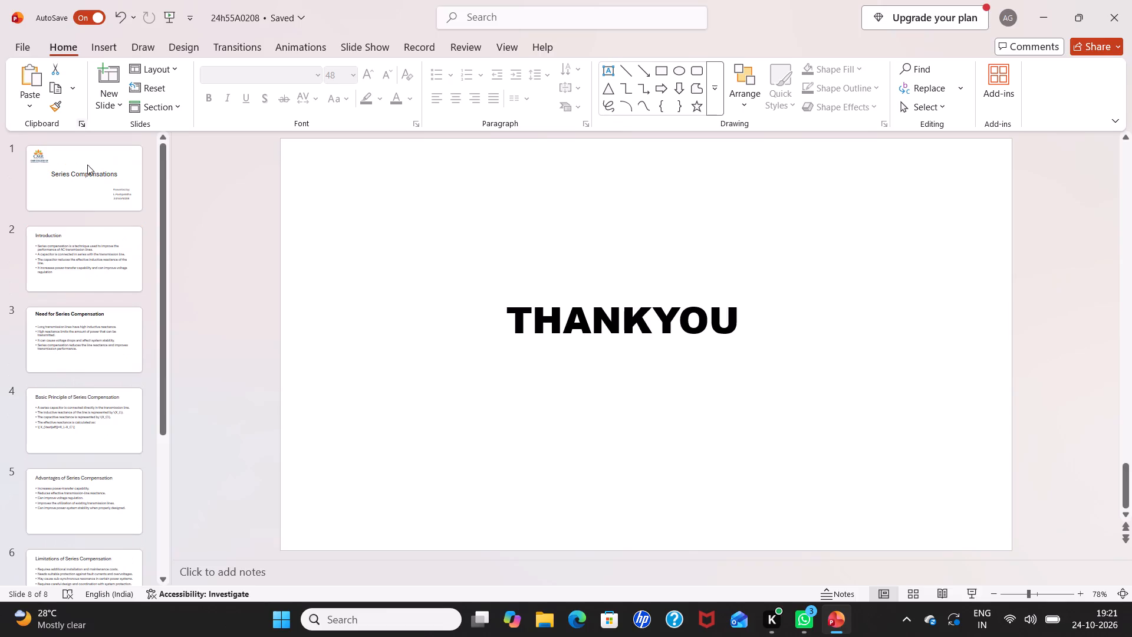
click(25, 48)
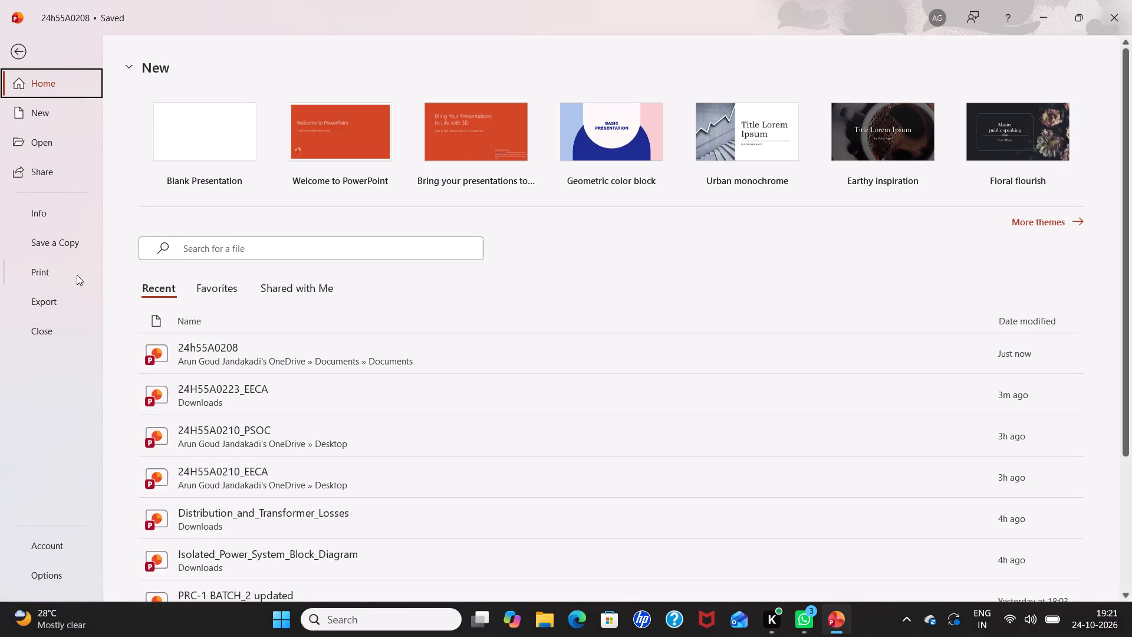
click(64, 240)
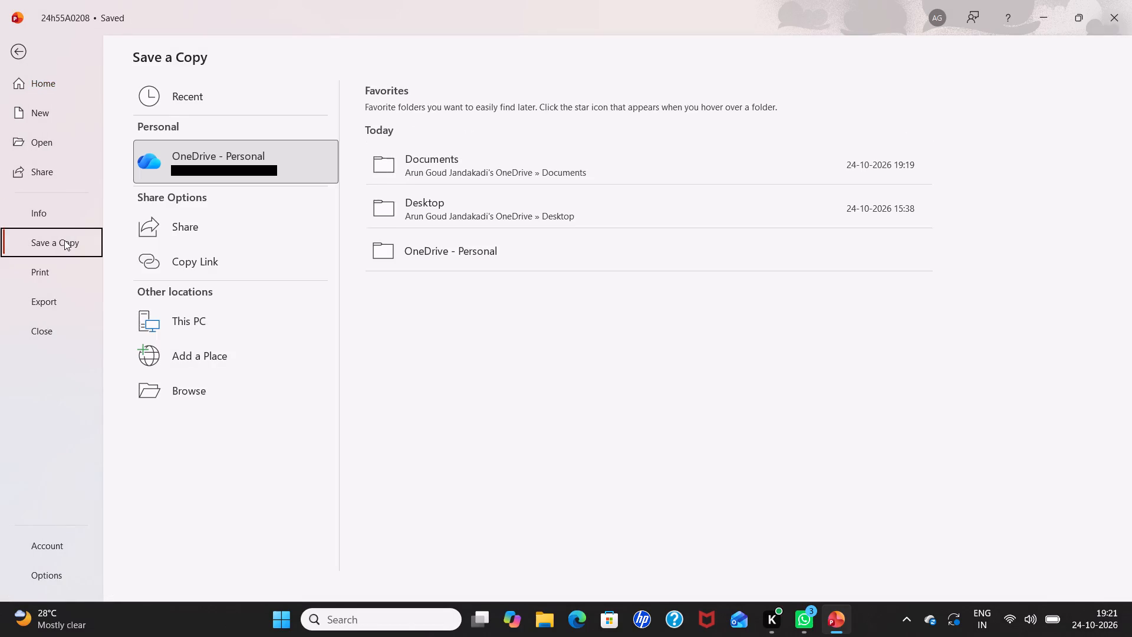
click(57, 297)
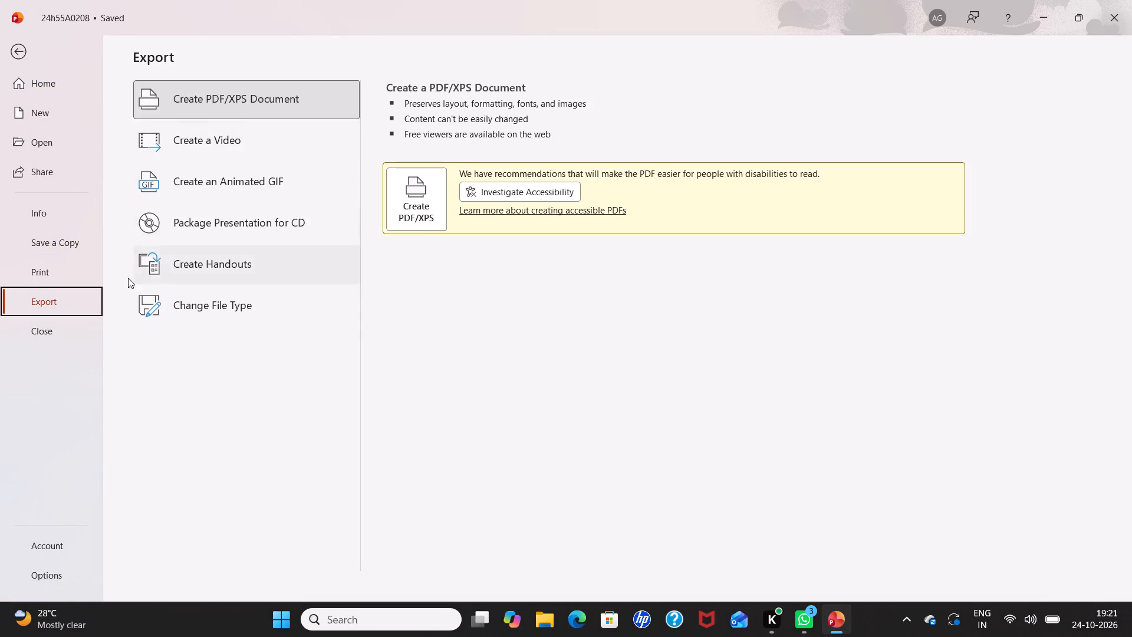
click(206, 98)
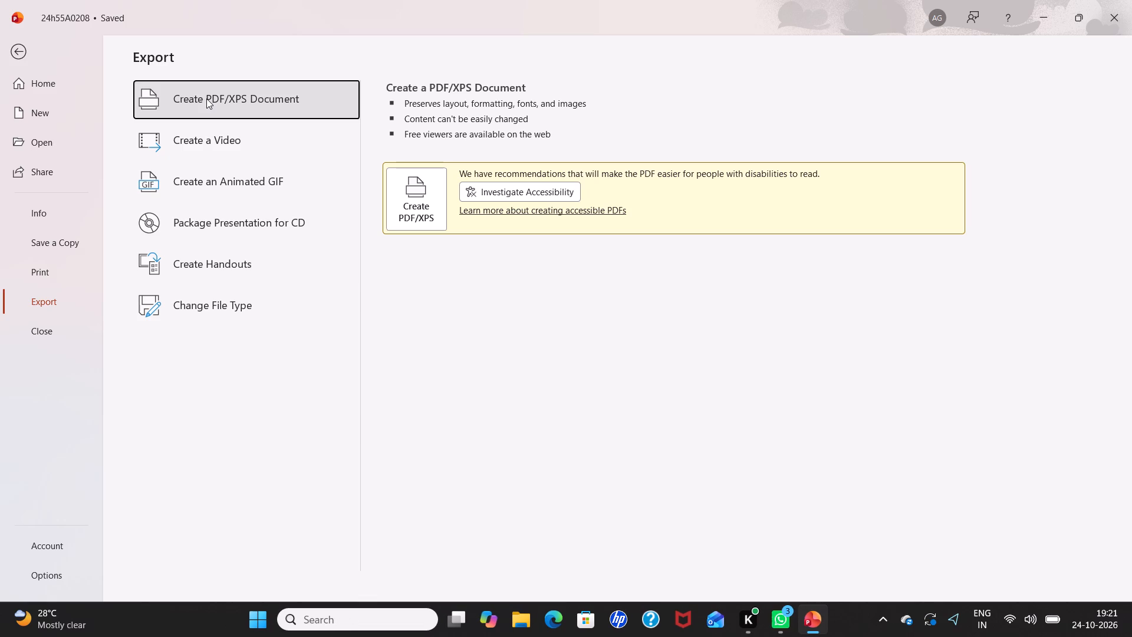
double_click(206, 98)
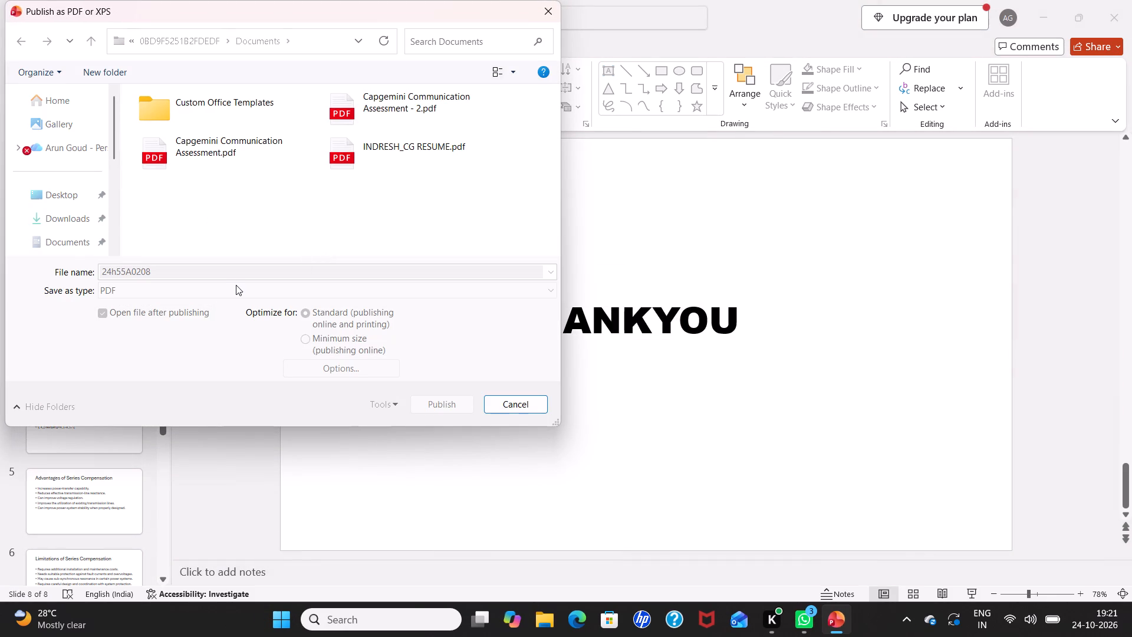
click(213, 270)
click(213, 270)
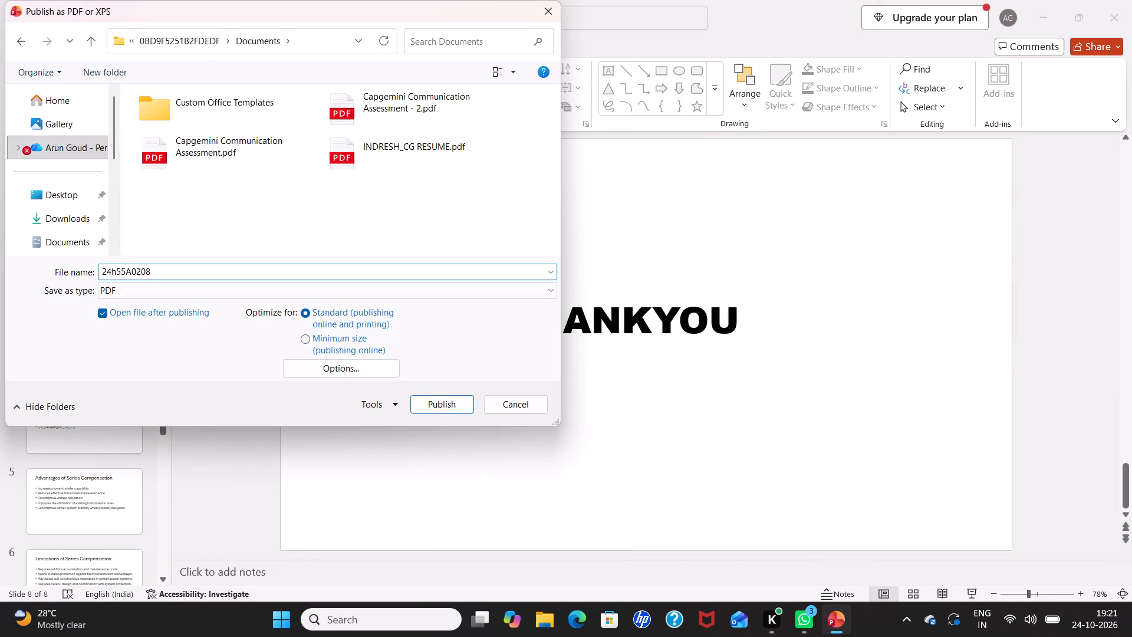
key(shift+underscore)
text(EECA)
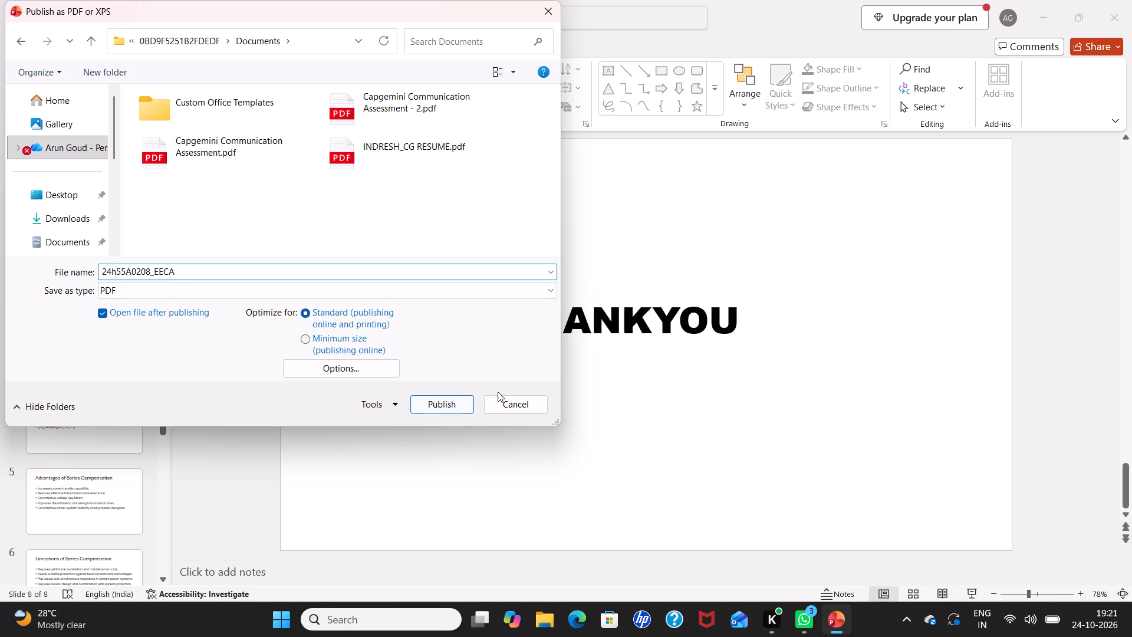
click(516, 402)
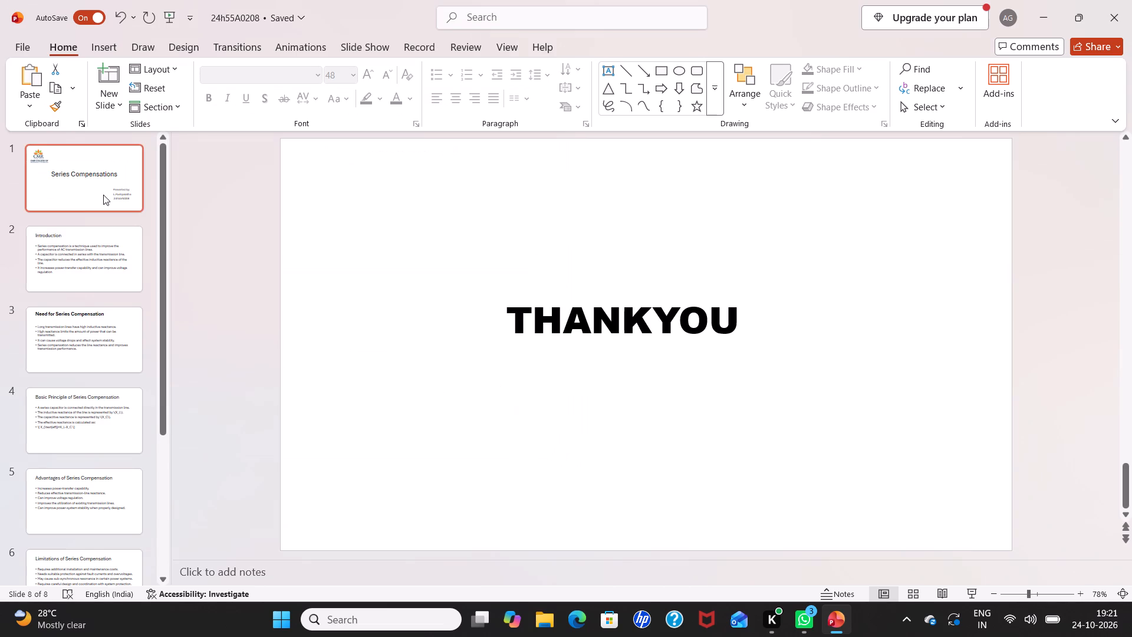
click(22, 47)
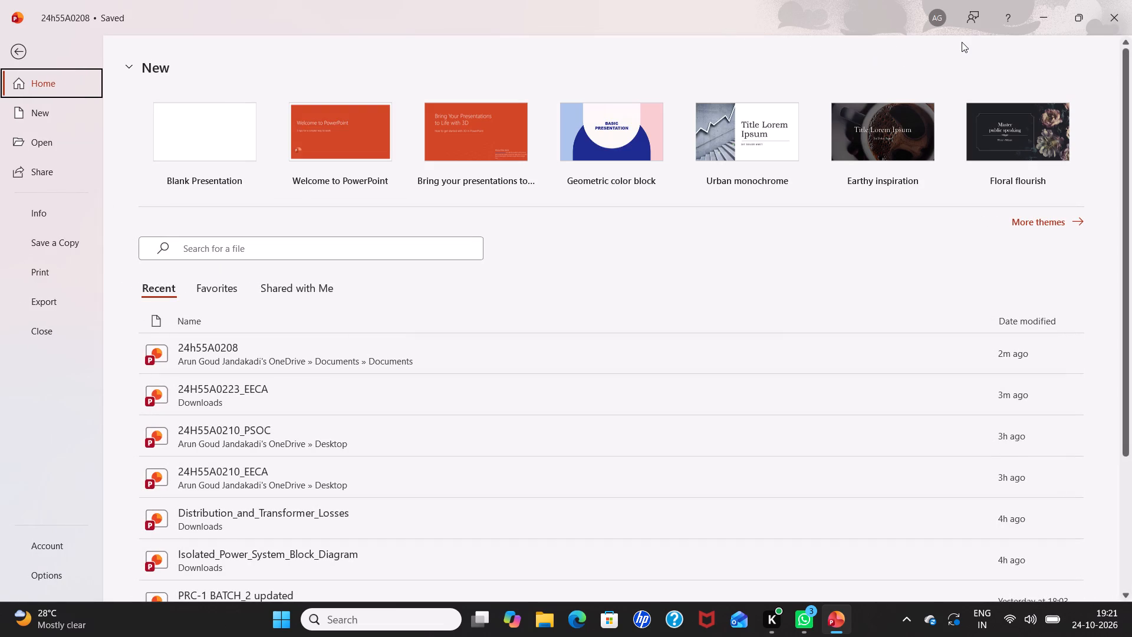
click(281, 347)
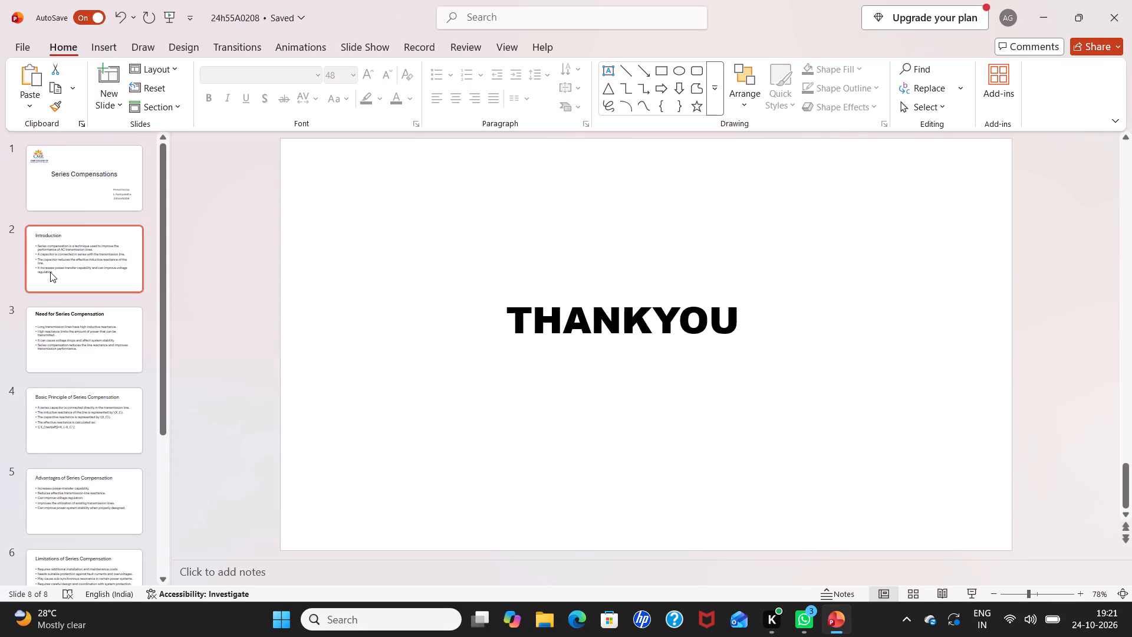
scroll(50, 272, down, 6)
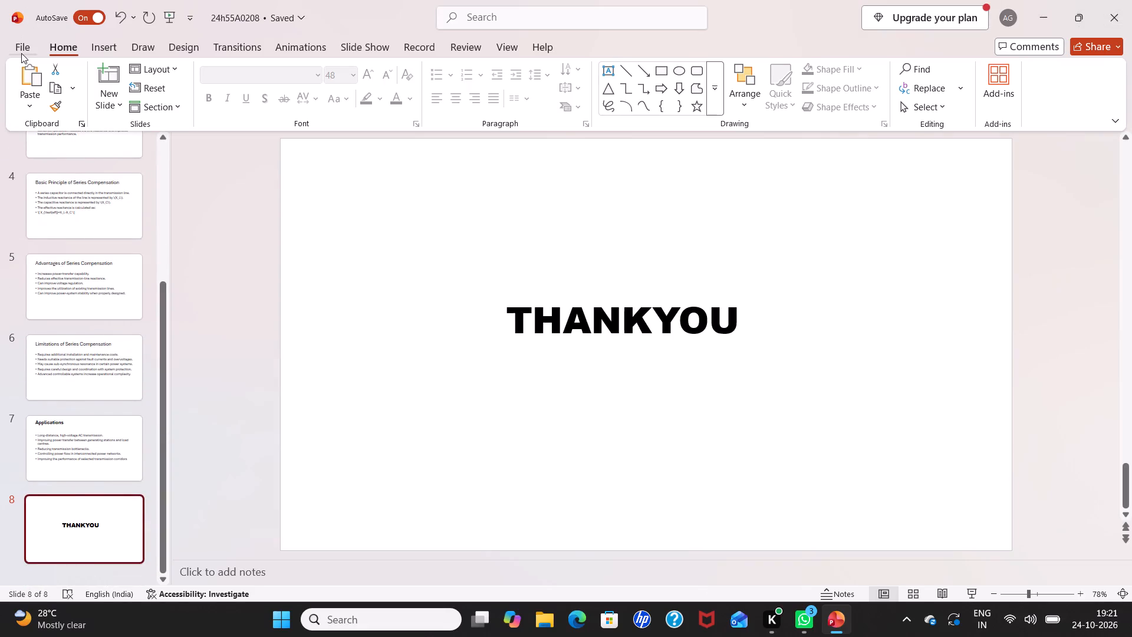
Save a copy of the presentation in the PC's Downloads folder, named with the student roll number (capital H) plus the suffix _PSOC.
click(21, 53)
click(48, 235)
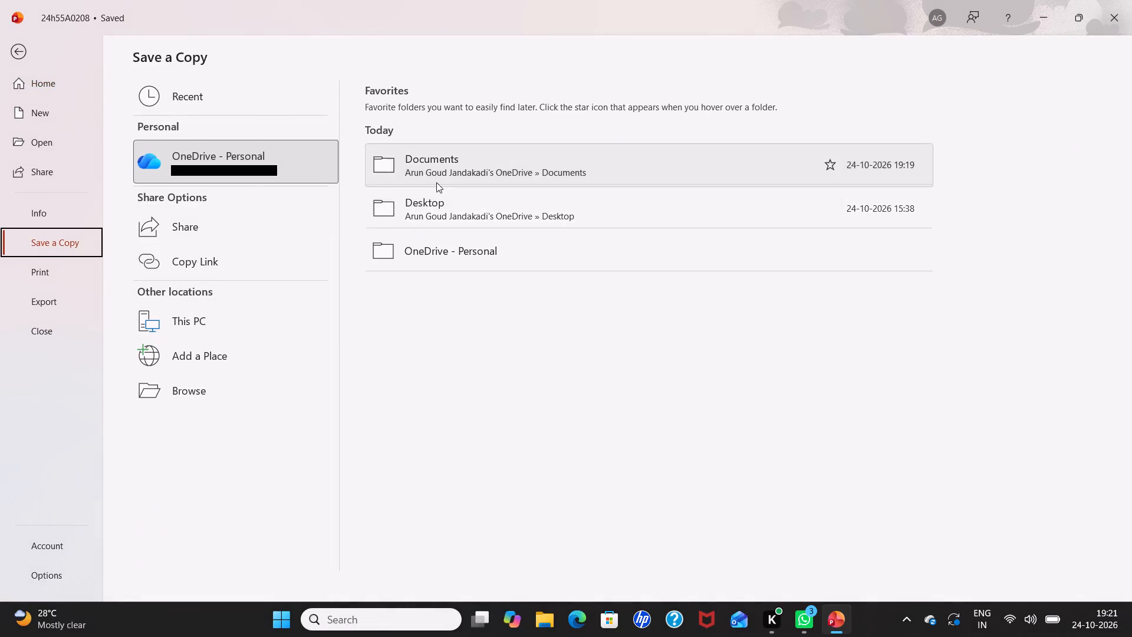
click(194, 325)
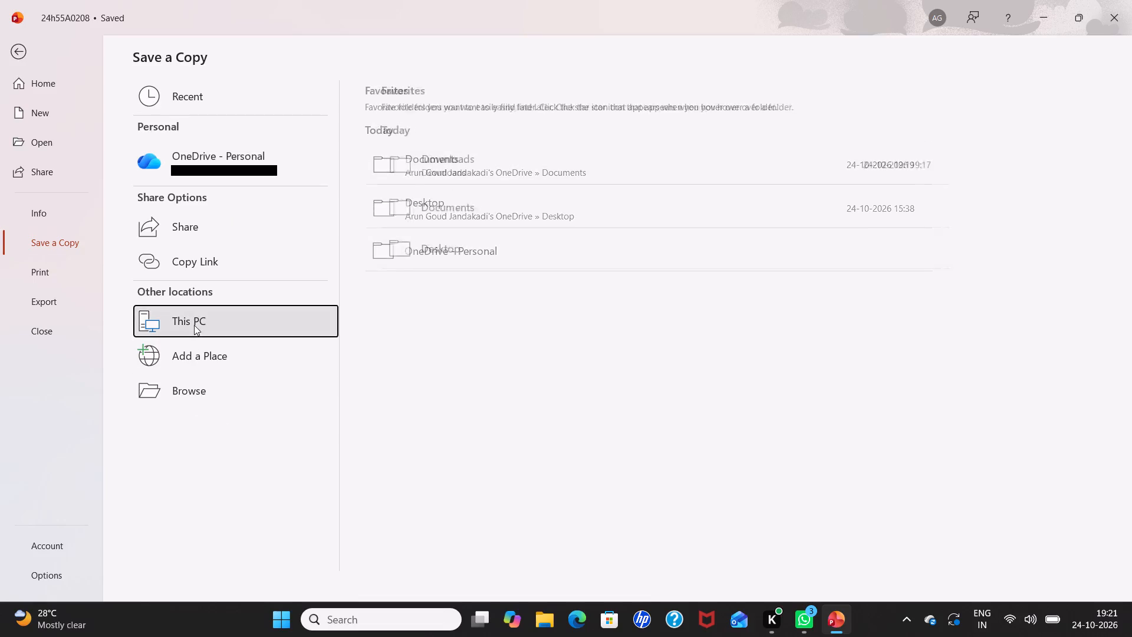
double_click(440, 162)
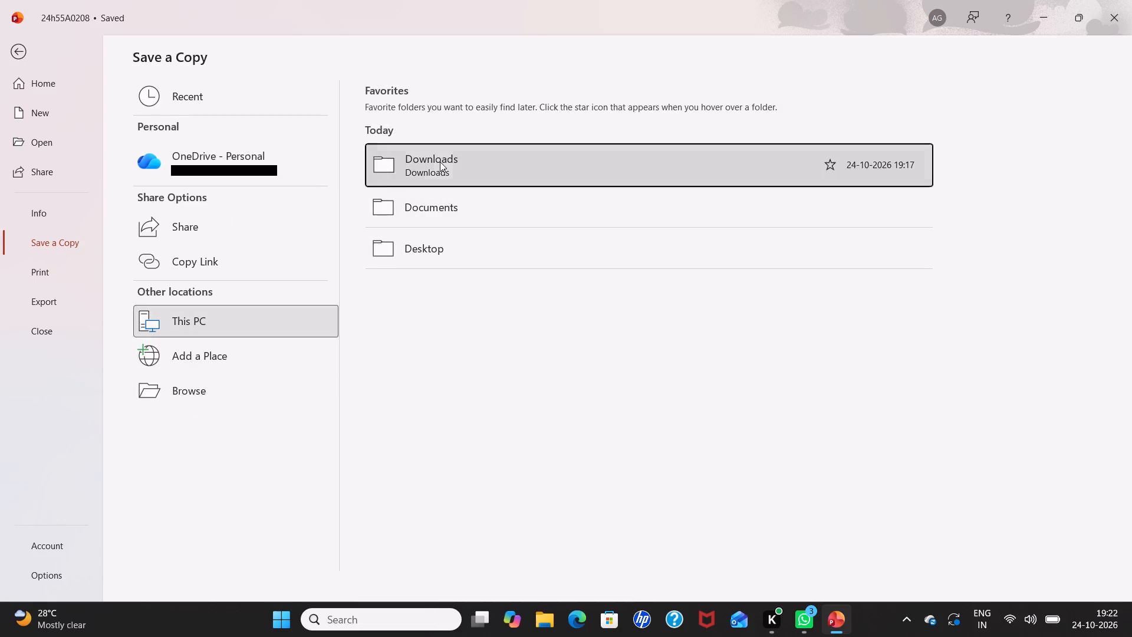
click(272, 237)
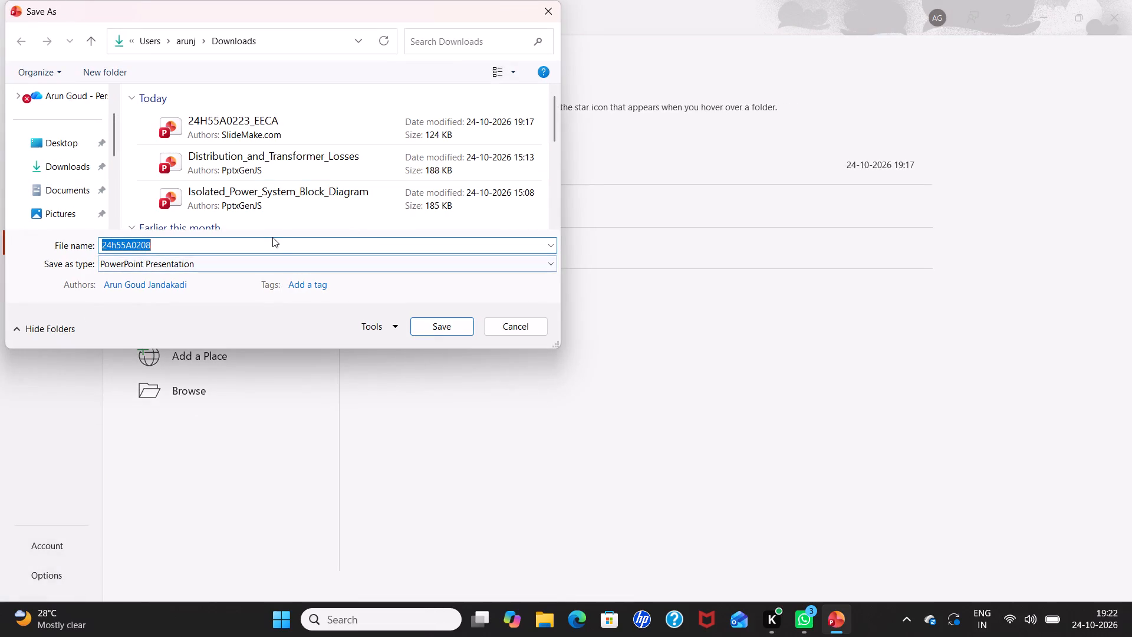
click(272, 241)
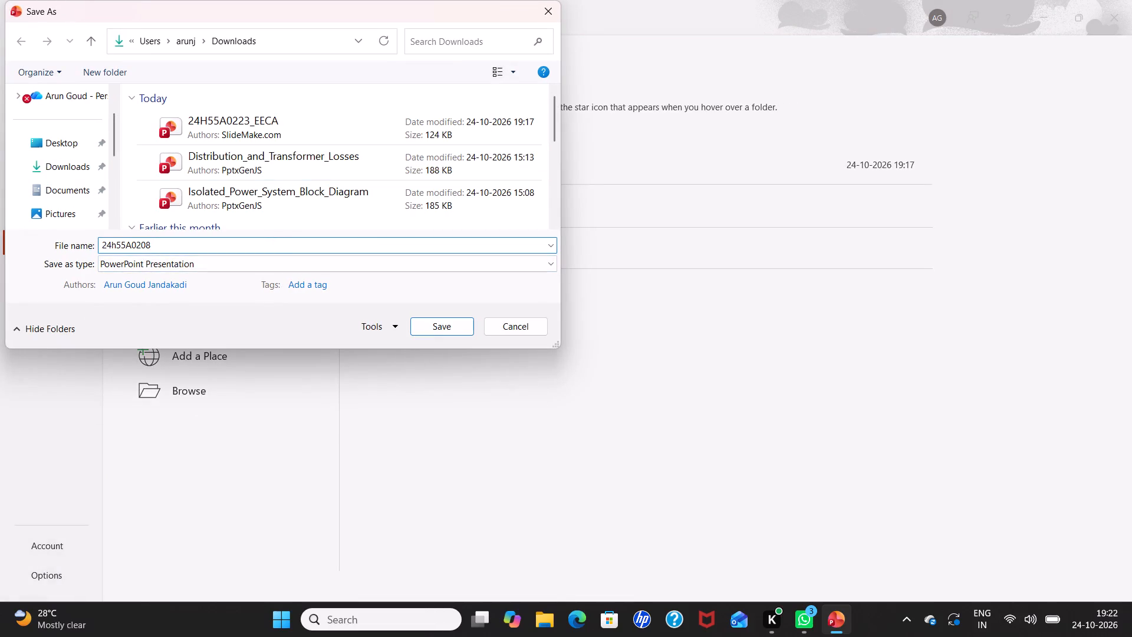
key(shift+underscore)
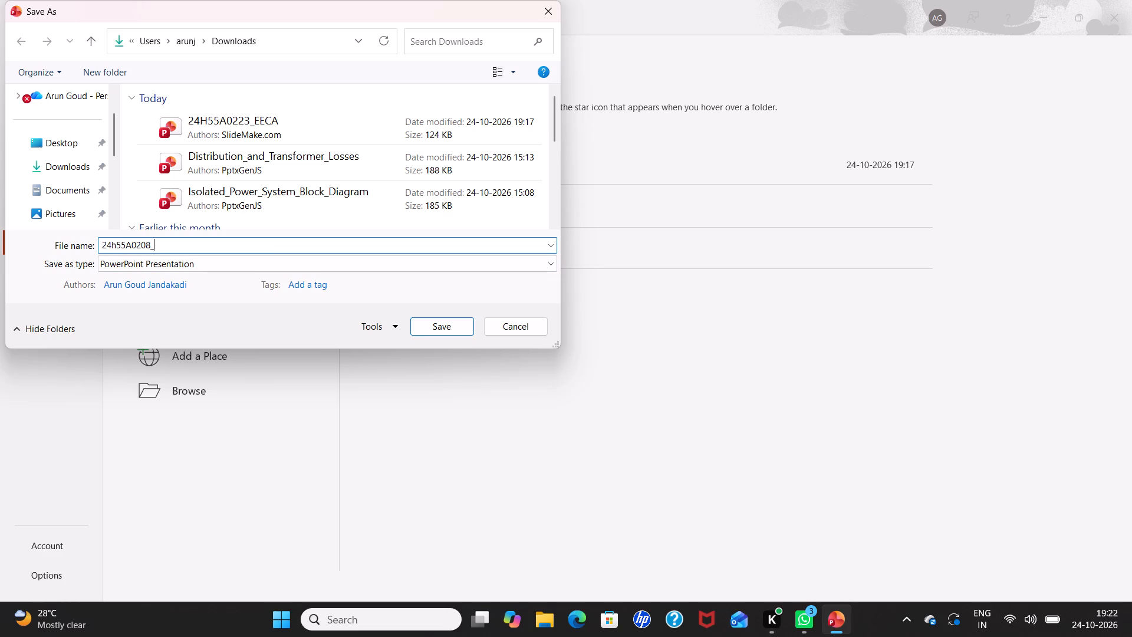
text(PSOC)
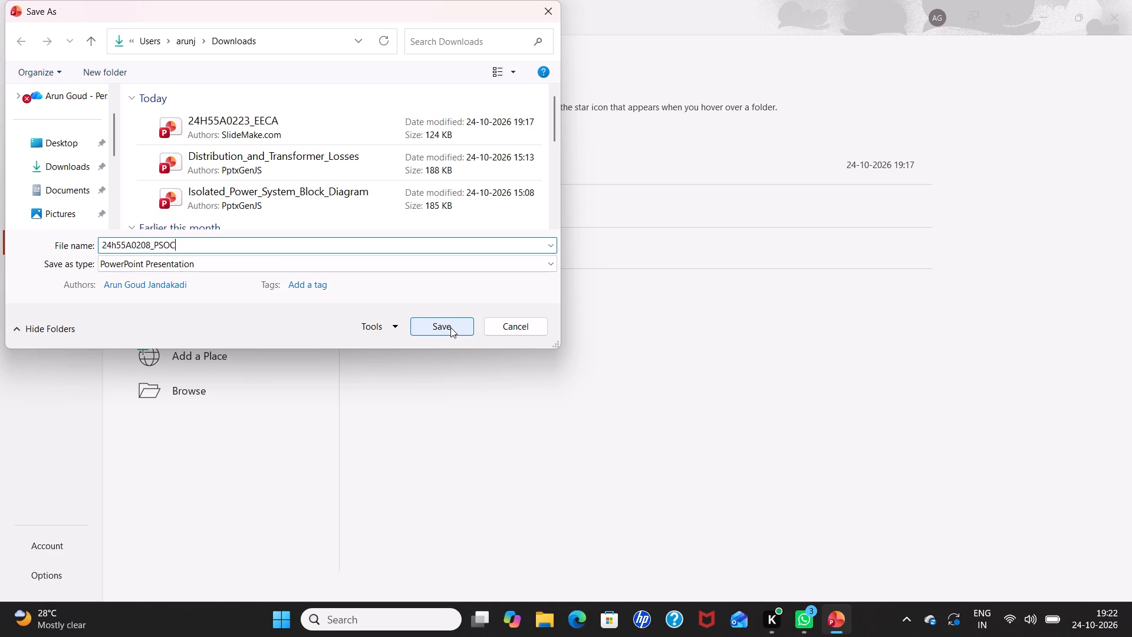
click(116, 246)
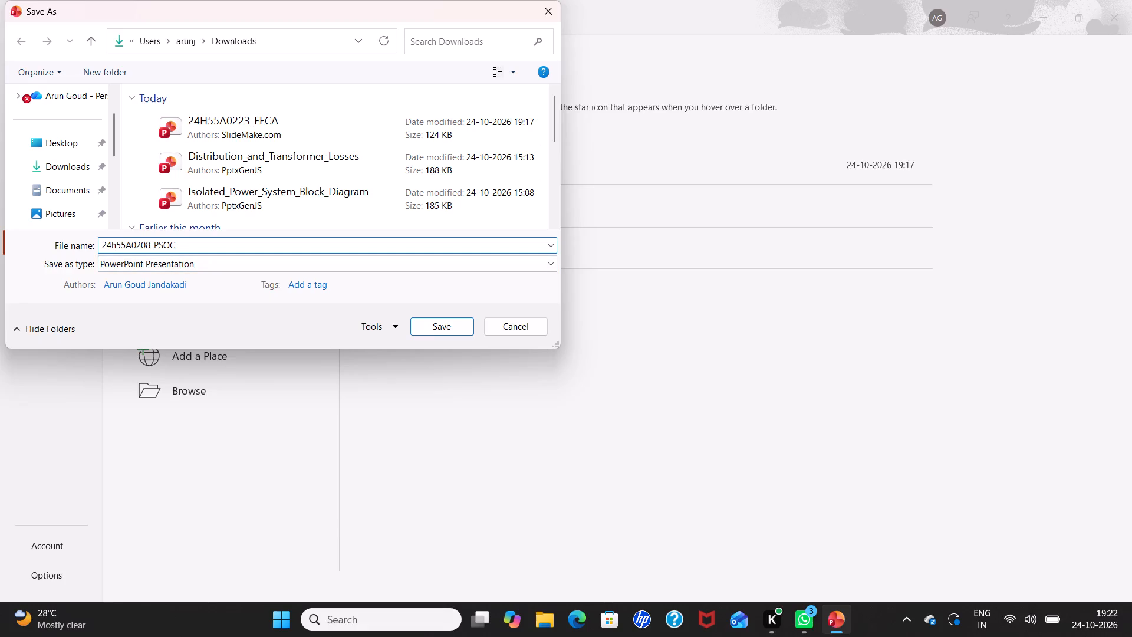
key(BackSpace)
key(h)
click(429, 320)
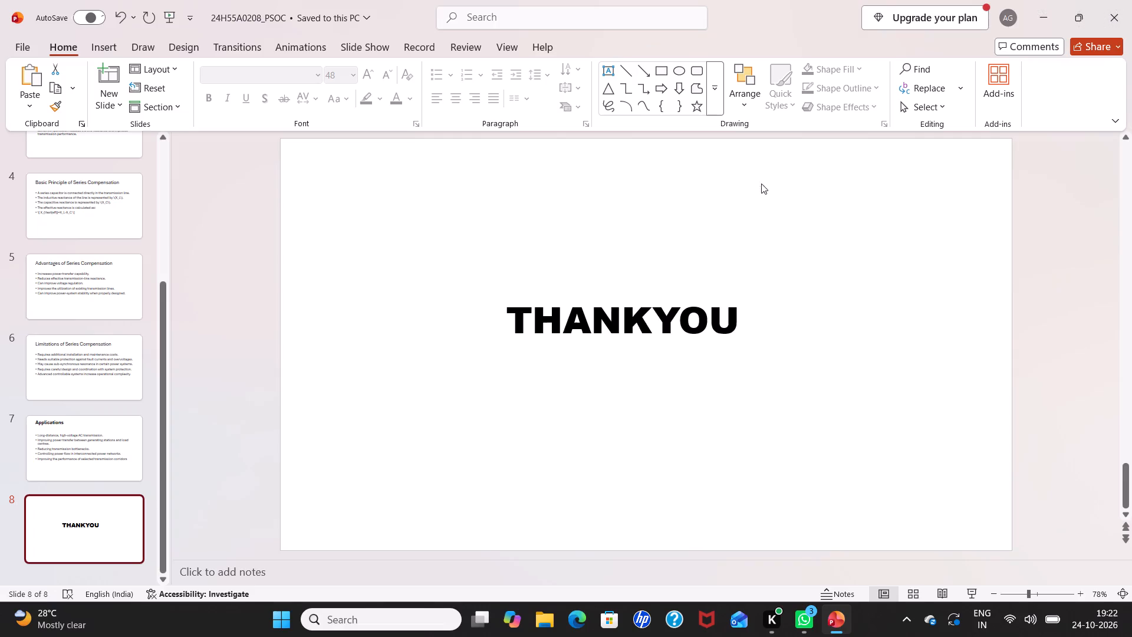
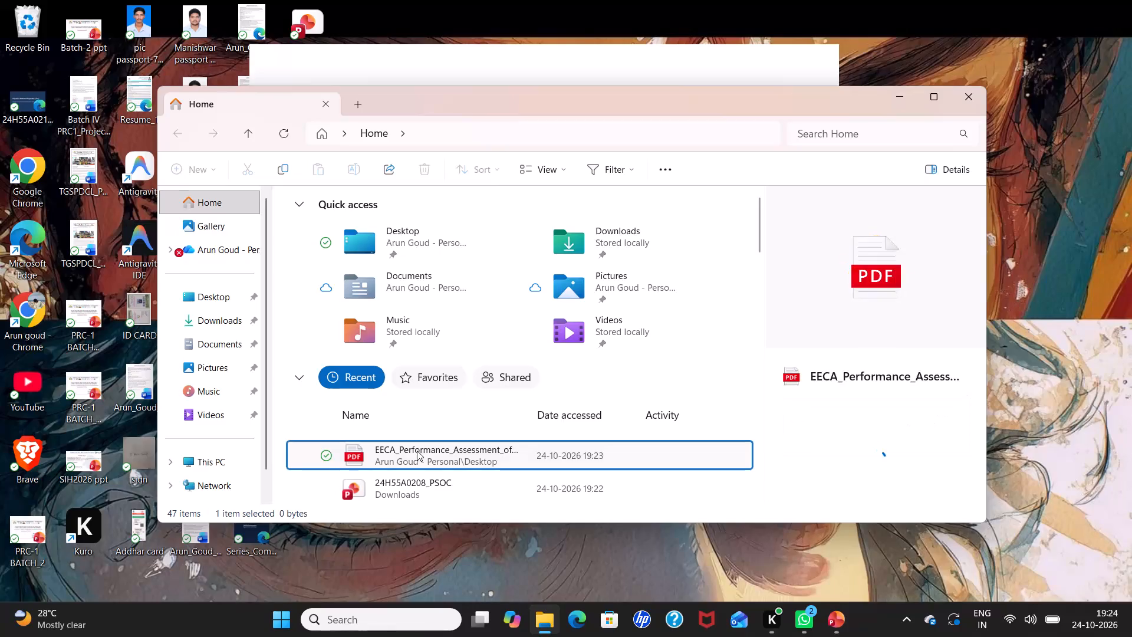
Review the opening pages of the EECA_Performance_Assessment_of_PF_Capacitor PDF and close it.
scroll(413, 297, down, 5)
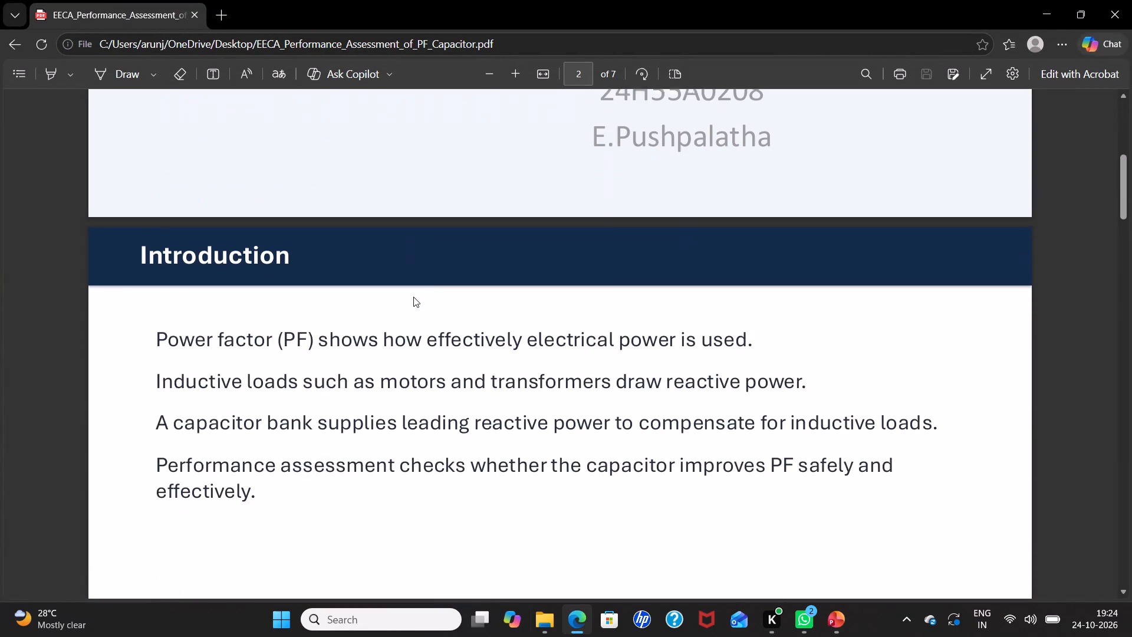
scroll(413, 297, down, 6)
scroll(413, 297, up, 5)
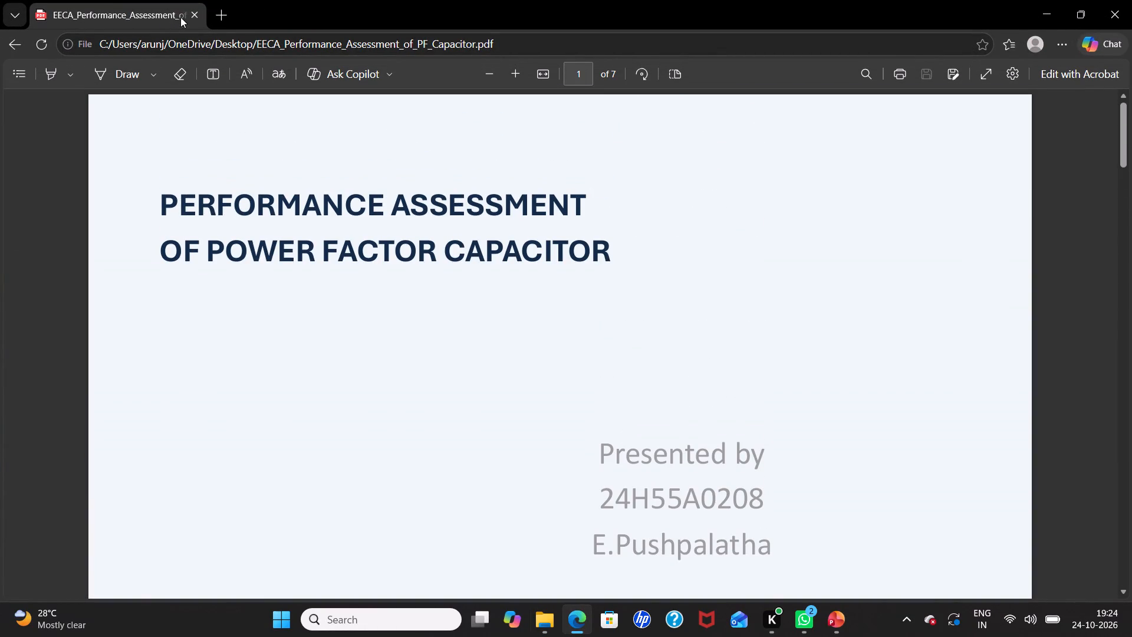
click(193, 15)
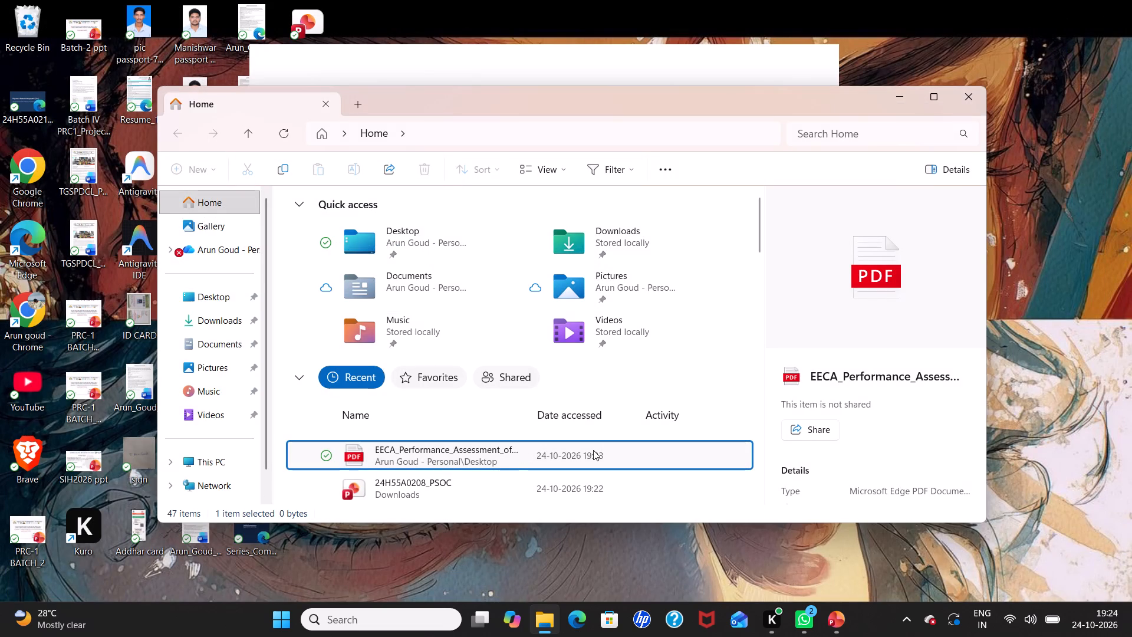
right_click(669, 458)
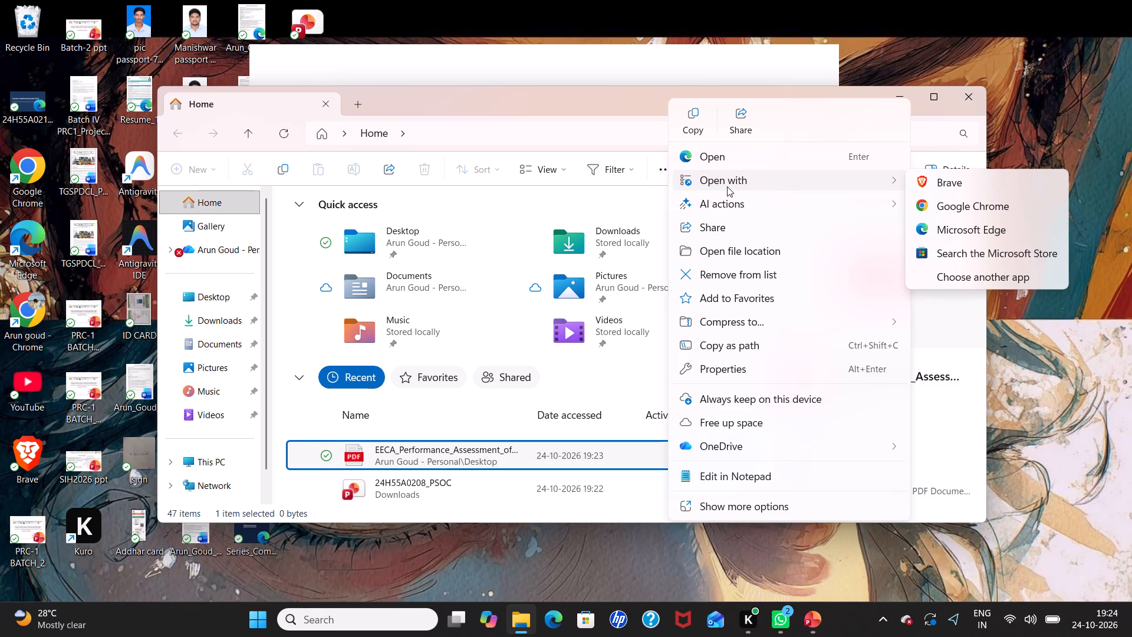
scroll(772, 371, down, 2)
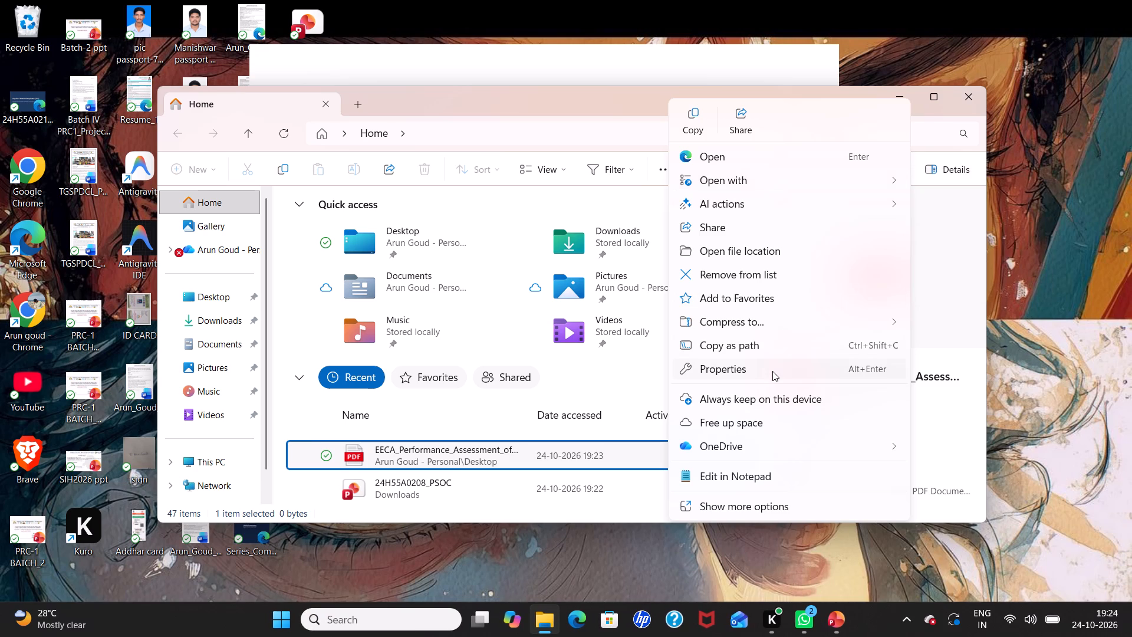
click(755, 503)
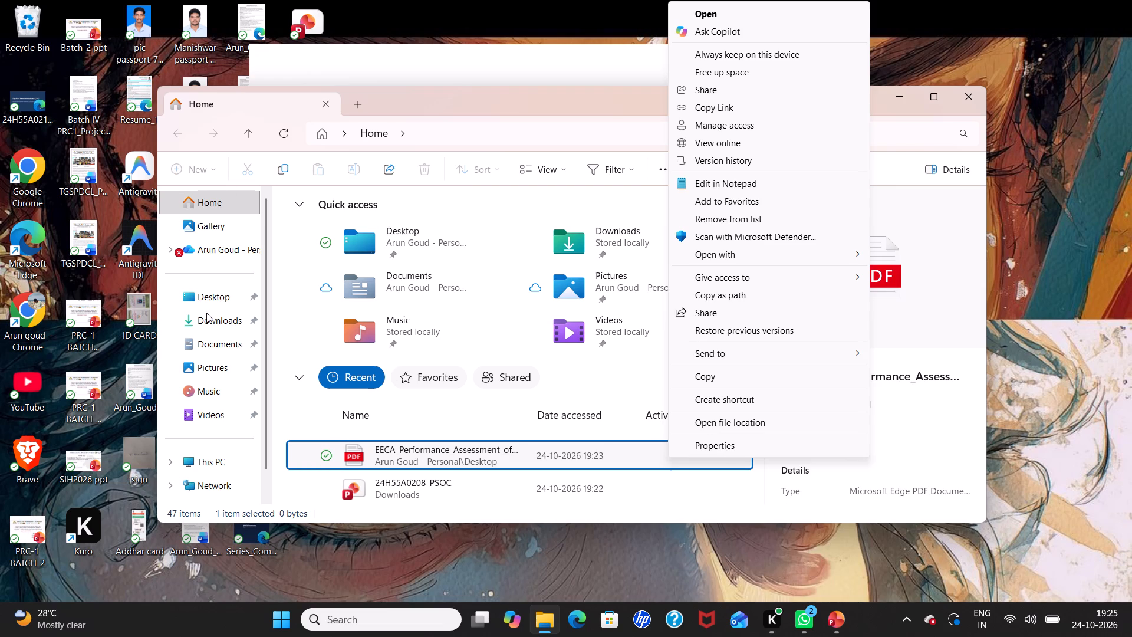
Open the Desktop folder inside the personal OneDrive folder.
click(229, 249)
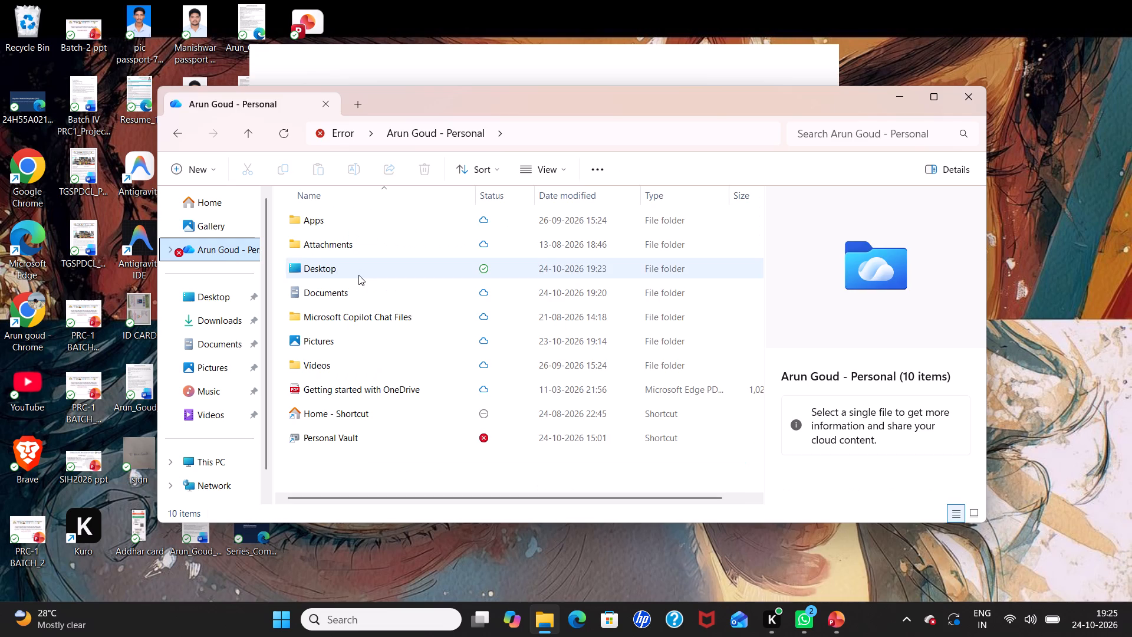
click(358, 275)
double_click(358, 275)
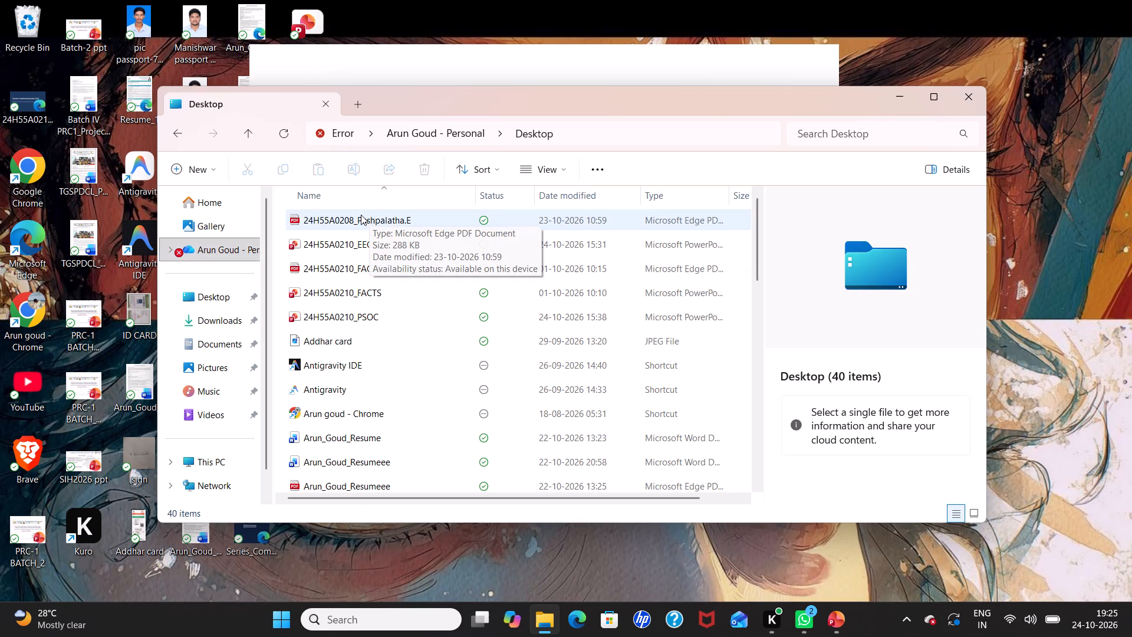
Open the first PDF in the Desktop folder to check its contents, and close it.
double_click(343, 220)
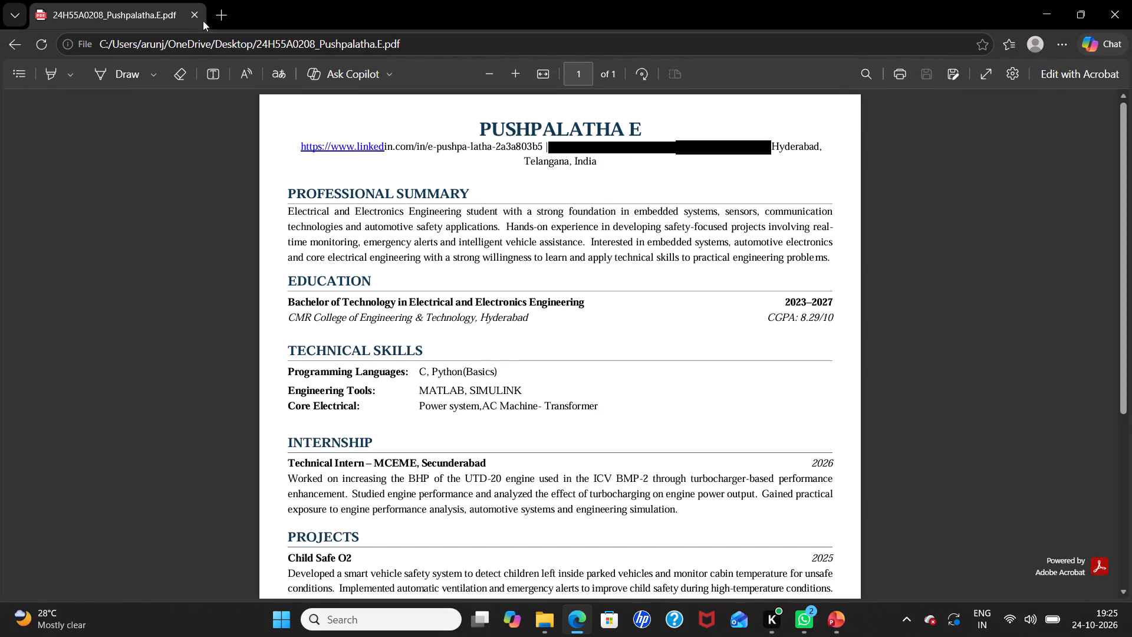
click(195, 13)
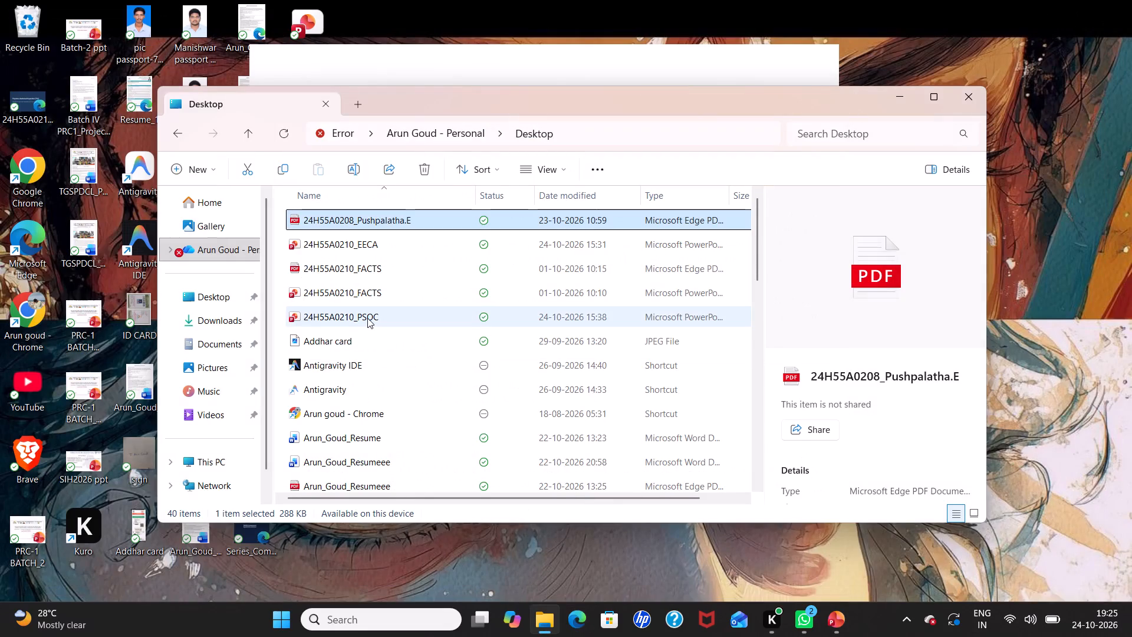
Look through the rest of the files in the OneDrive Desktop folder.
scroll(367, 318, down, 5)
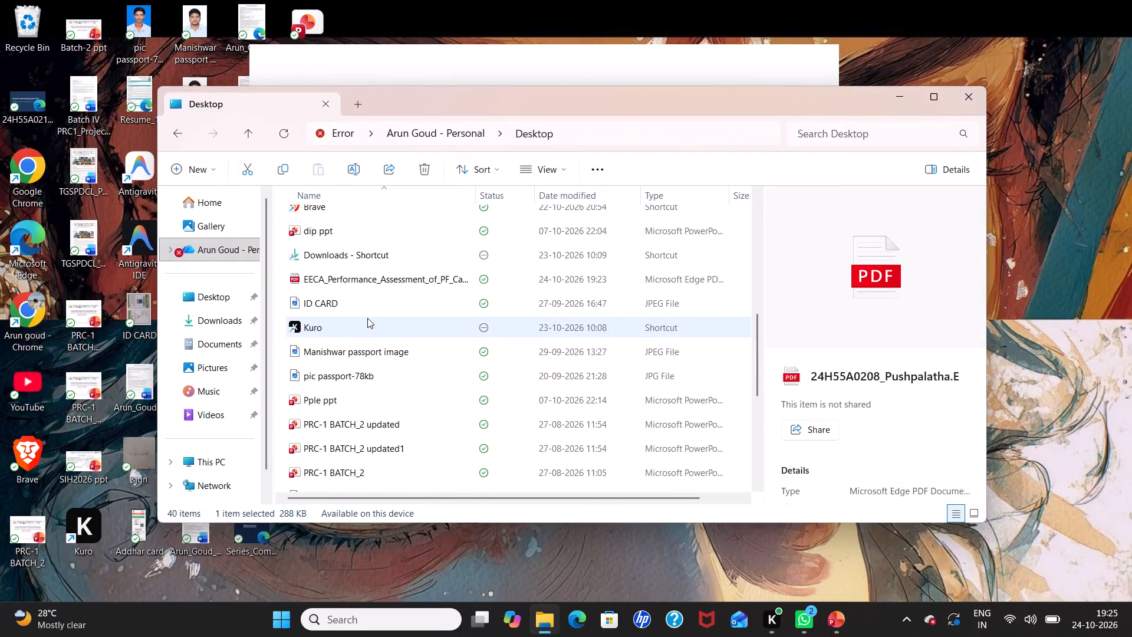
scroll(367, 318, down, 6)
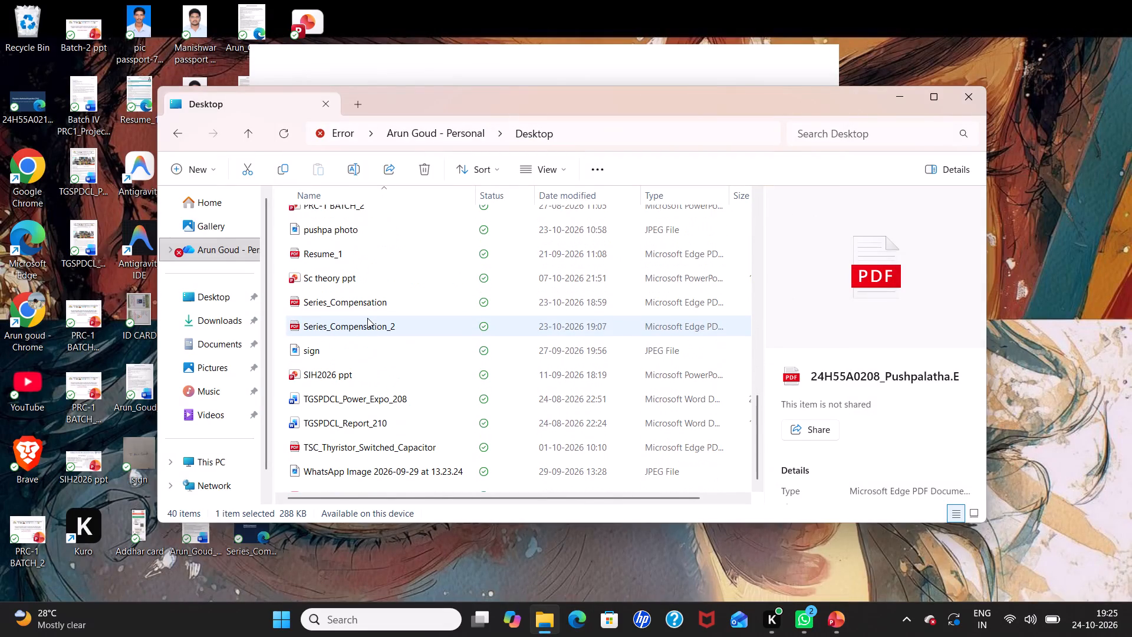
scroll(367, 318, down, 2)
scroll(367, 318, up, 4)
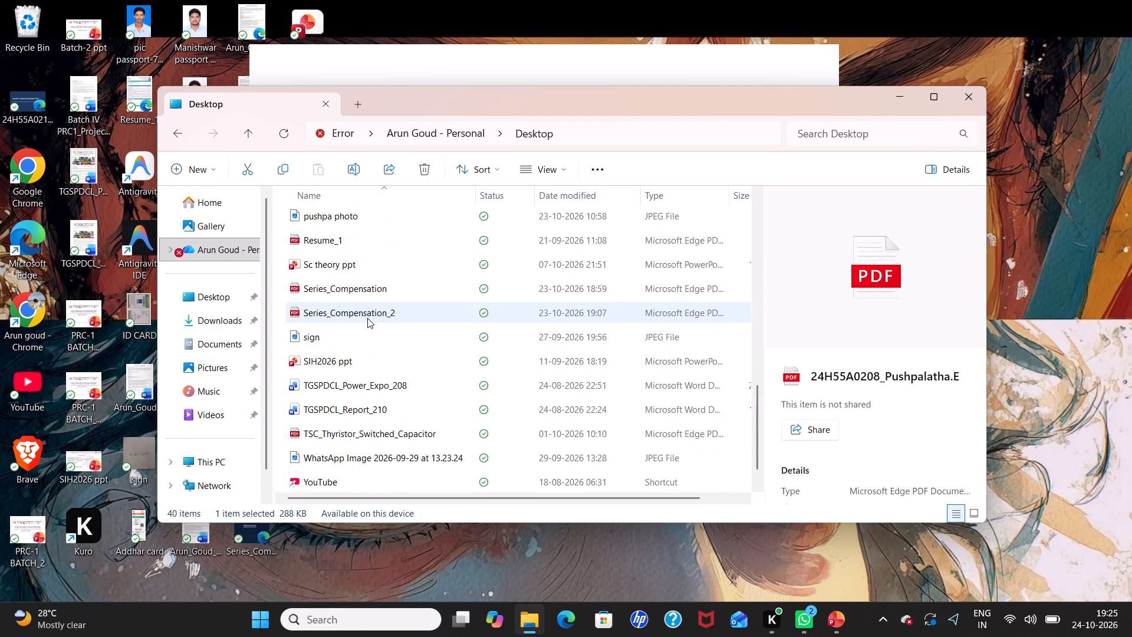
Search the OneDrive Desktop folder for EECA.
scroll(367, 318, up, 11)
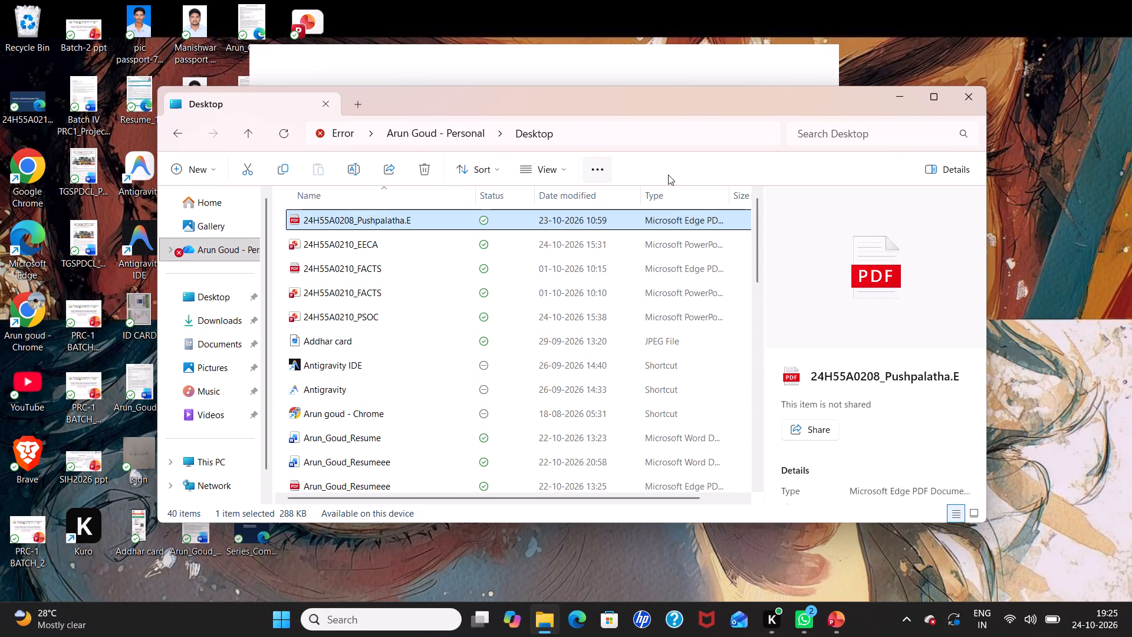
click(824, 139)
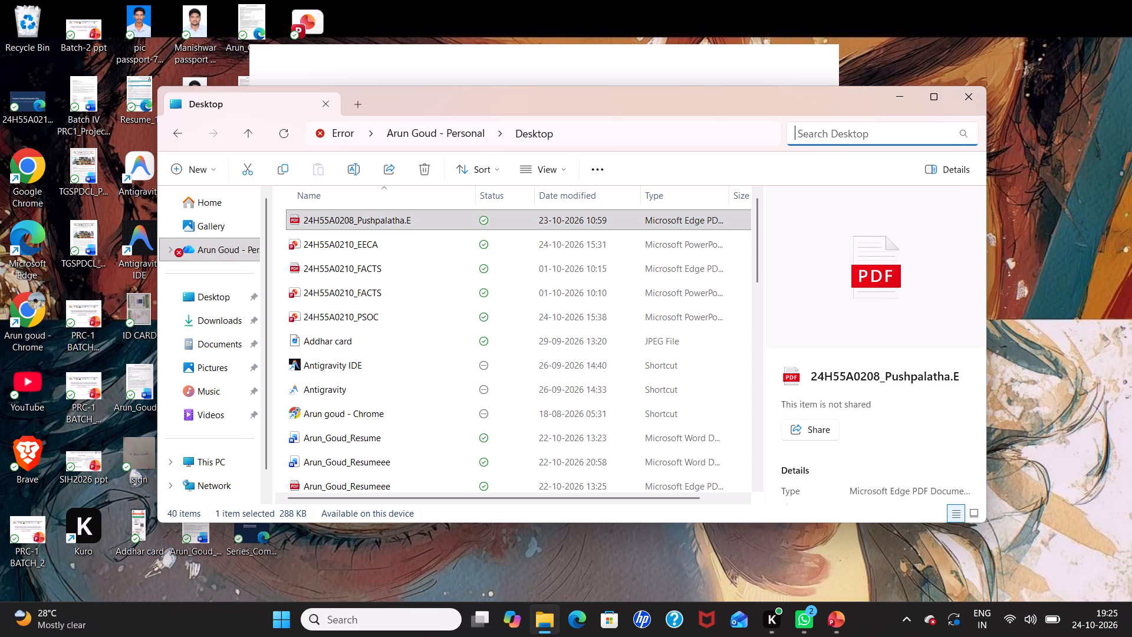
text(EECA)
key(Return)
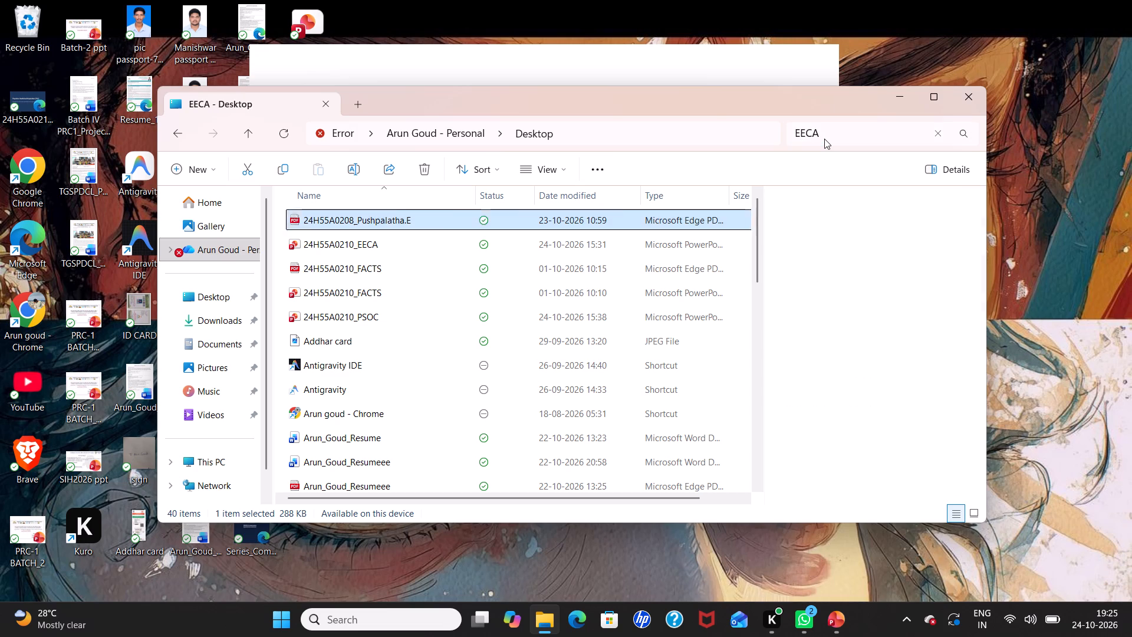
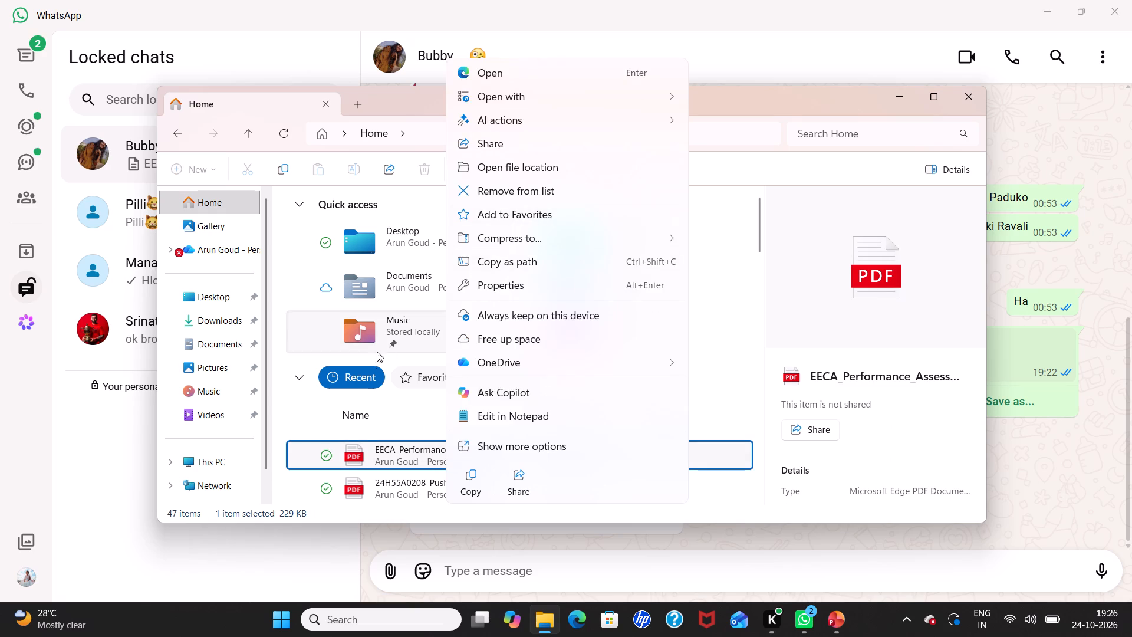
double_click(376, 259)
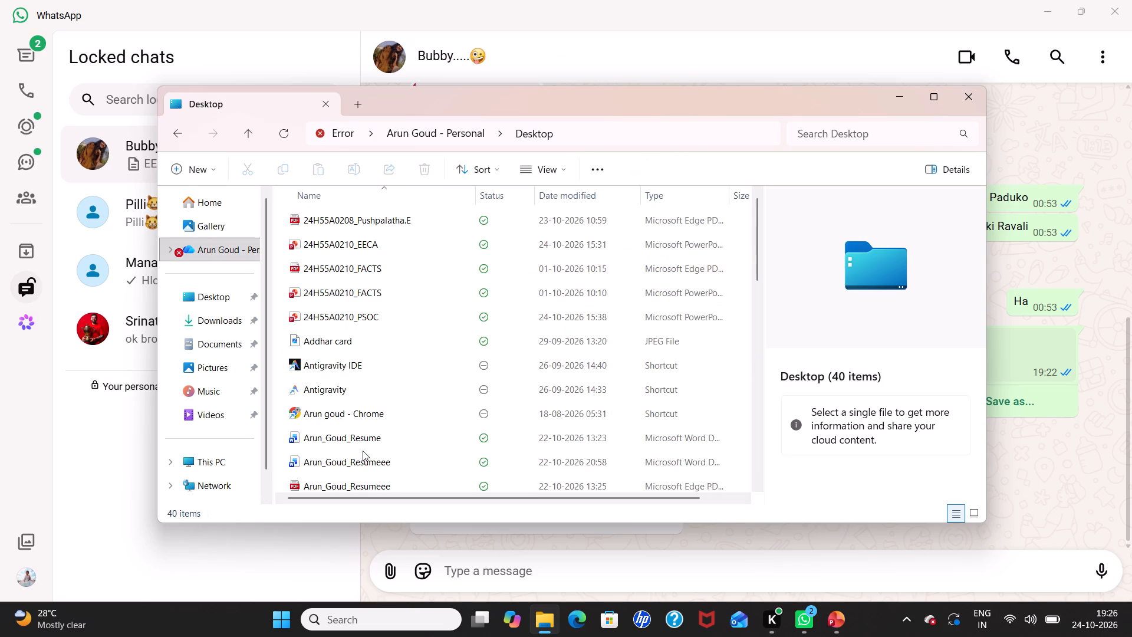
scroll(363, 451, down, 6)
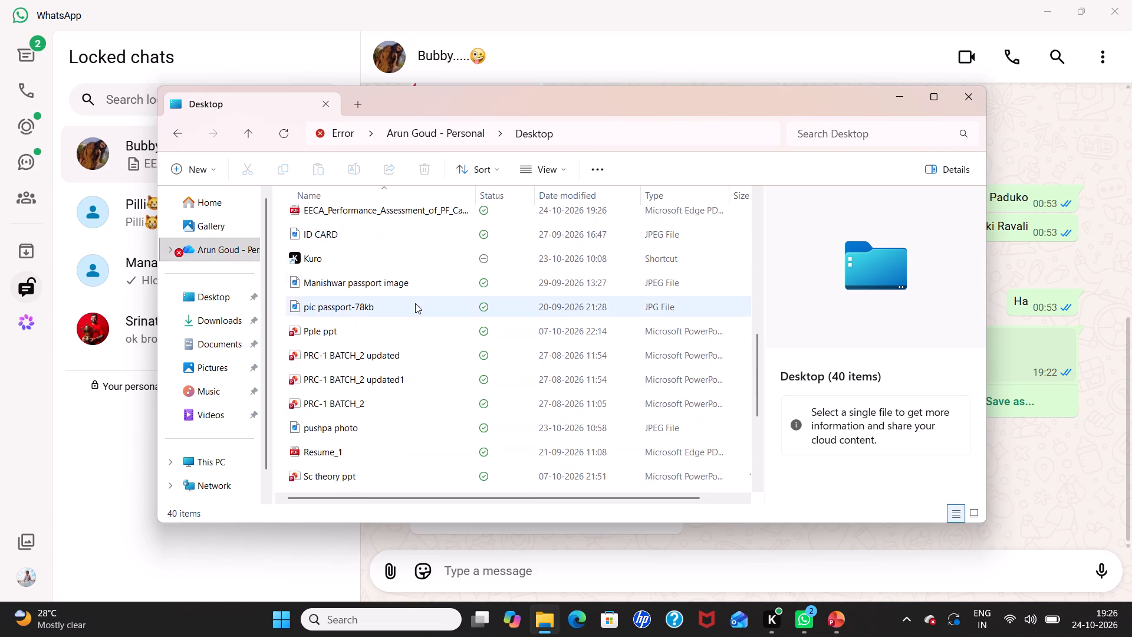
scroll(409, 213, up, 1)
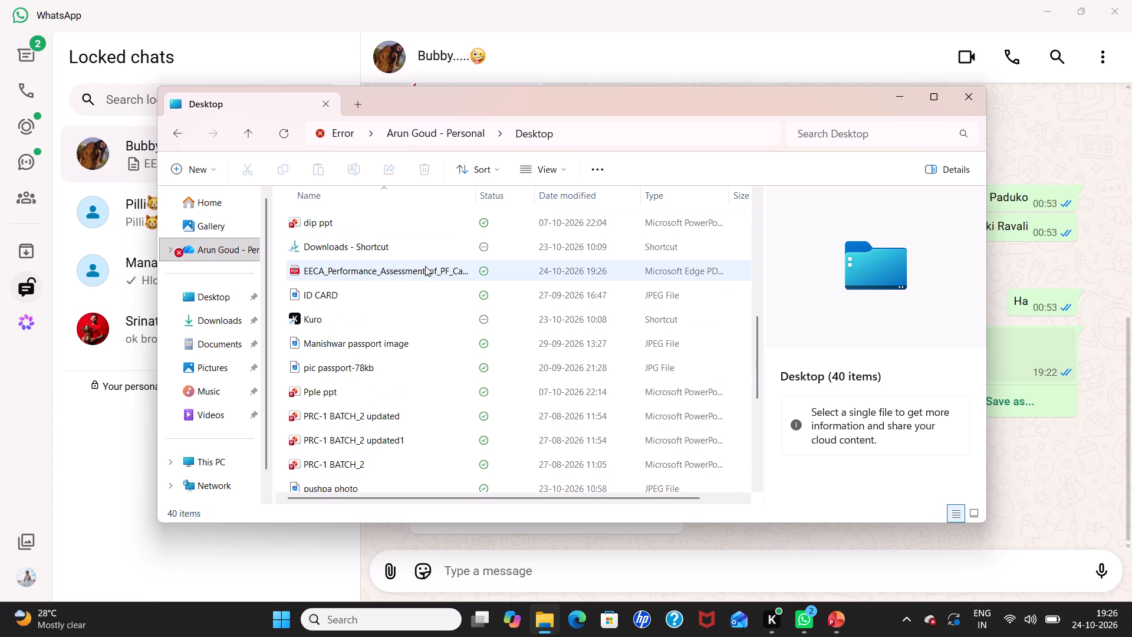
Rename the EECA_Performance_Assessment_of_PF_Capacitor PDF as the presenter's roll number followed by _EECA.
right_click(427, 269)
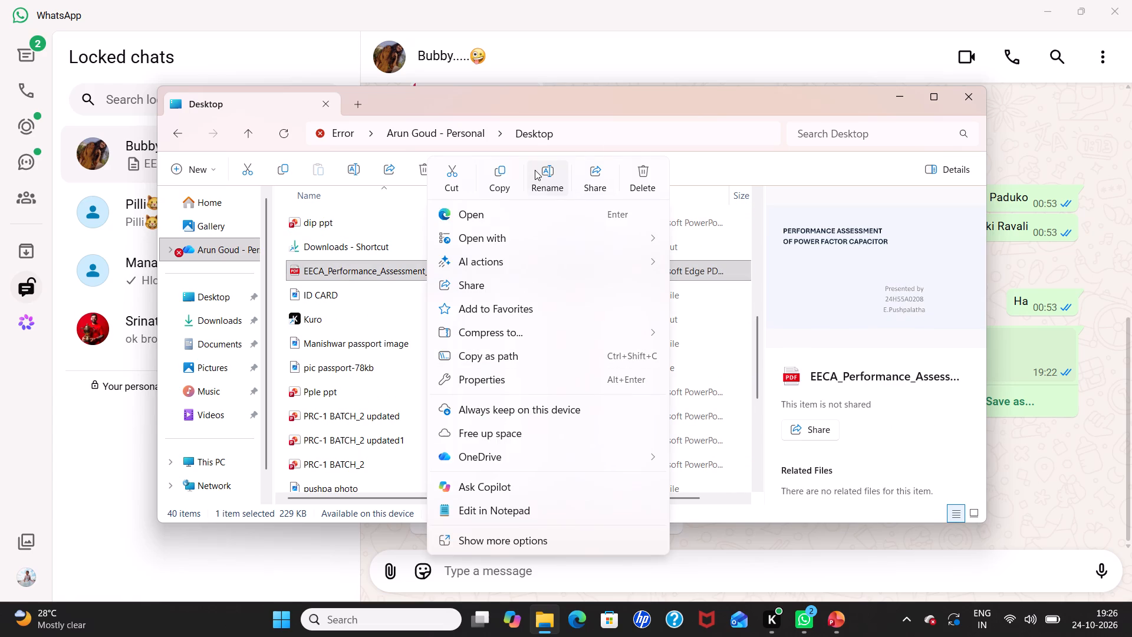
click(549, 176)
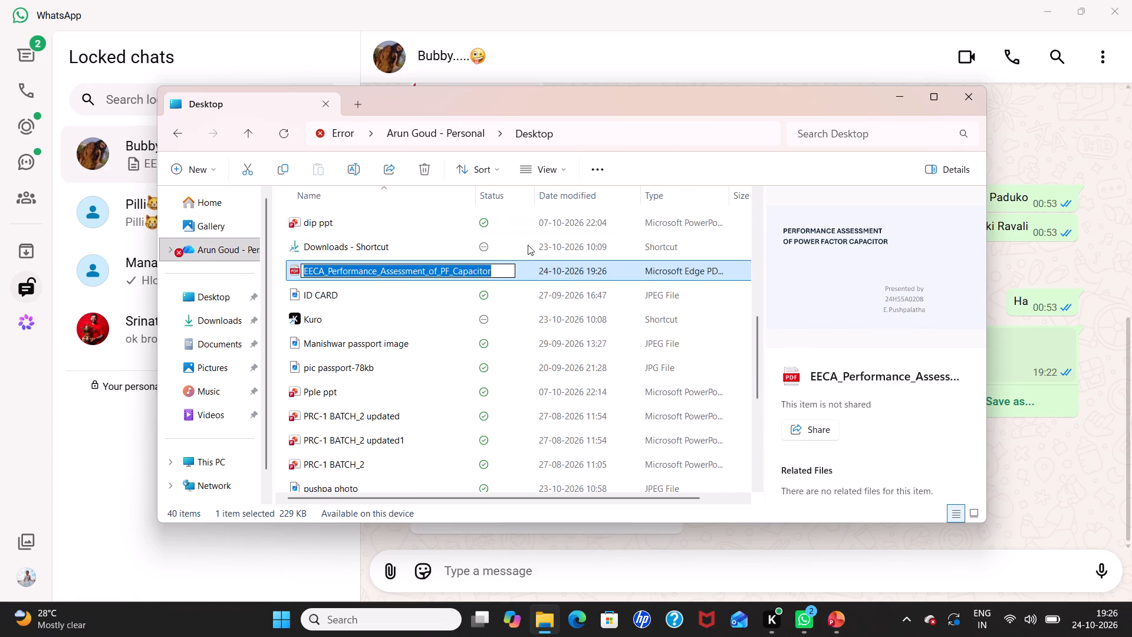
key(BackSpace)
key(BackSpace)
key(BackSpace)
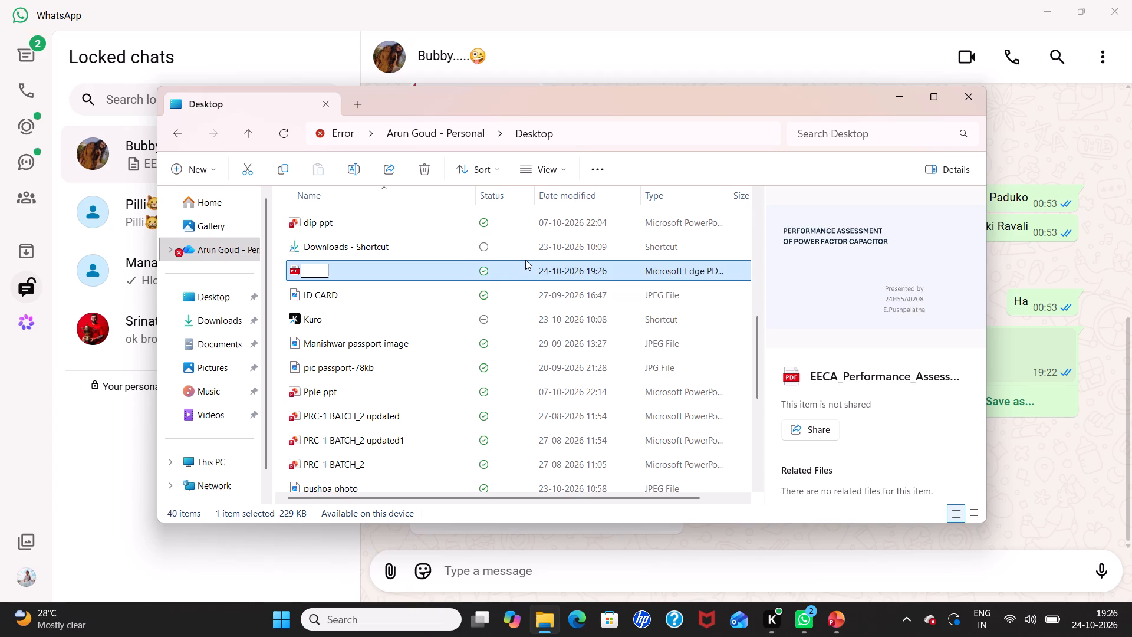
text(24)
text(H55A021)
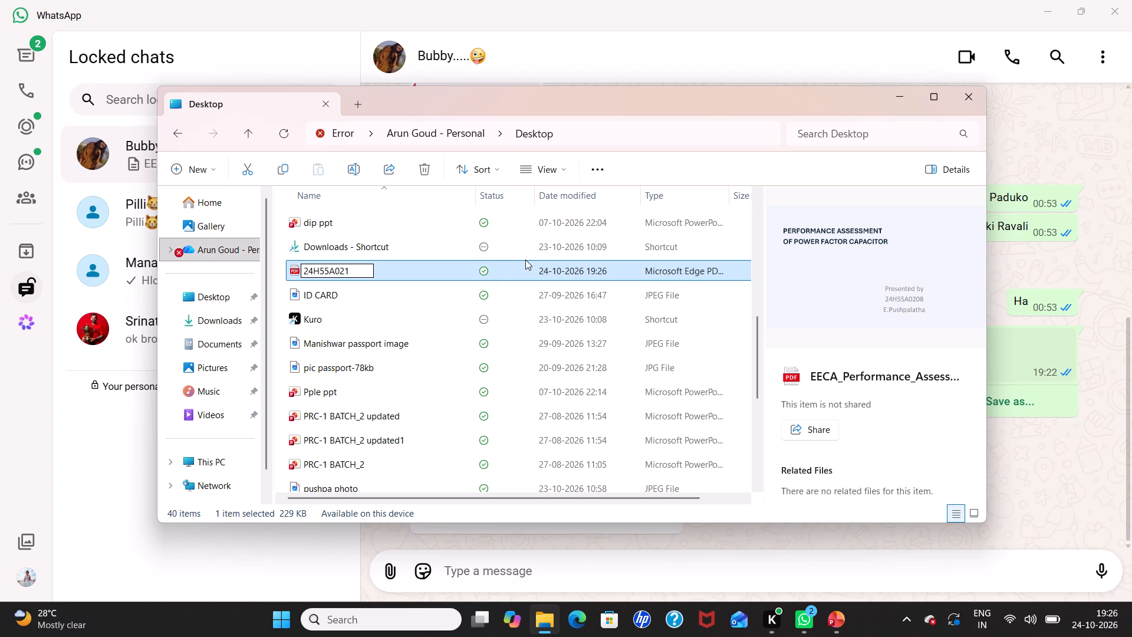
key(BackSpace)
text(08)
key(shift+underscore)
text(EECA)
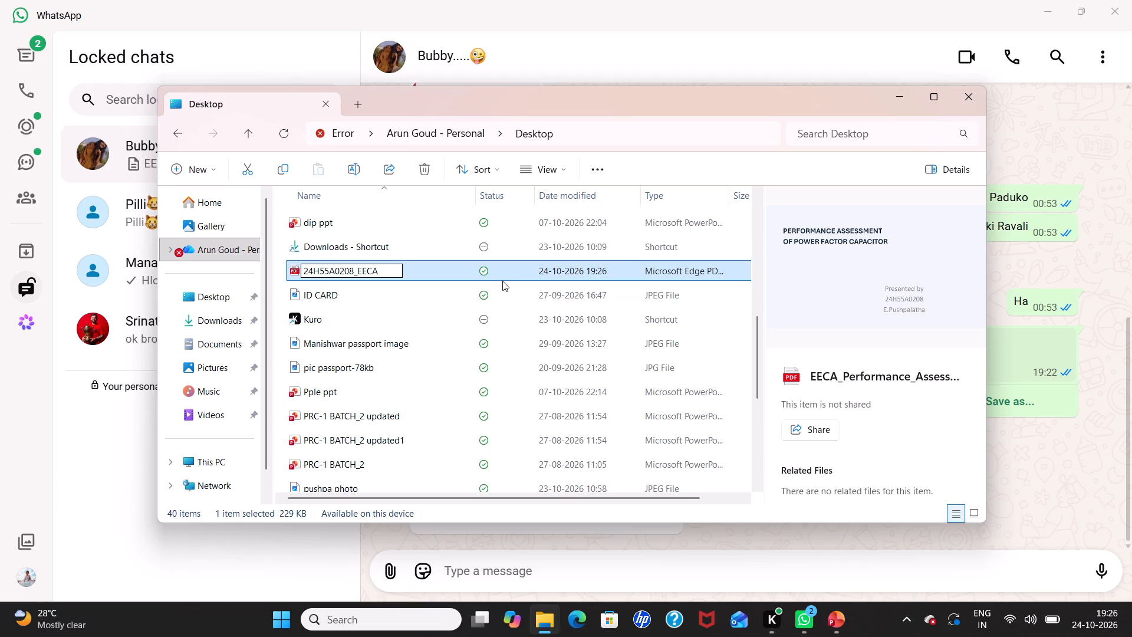
click(440, 306)
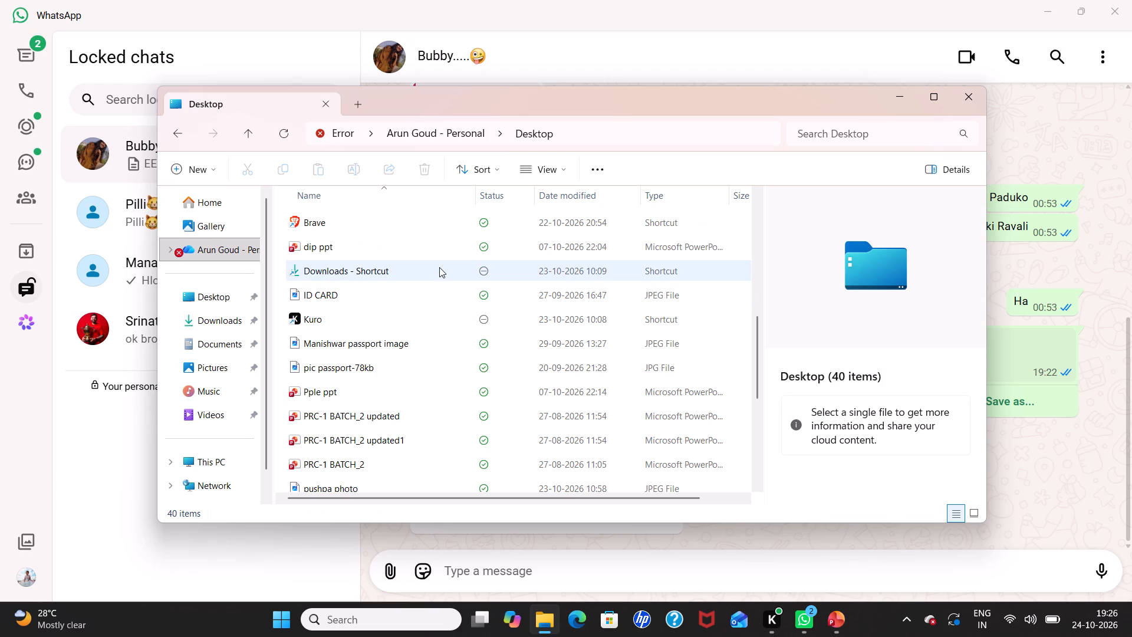
Open the renamed EECA PDF and look through its pages from the title to the thank-you page, checking the presenter credits.
scroll(439, 267, up, 3)
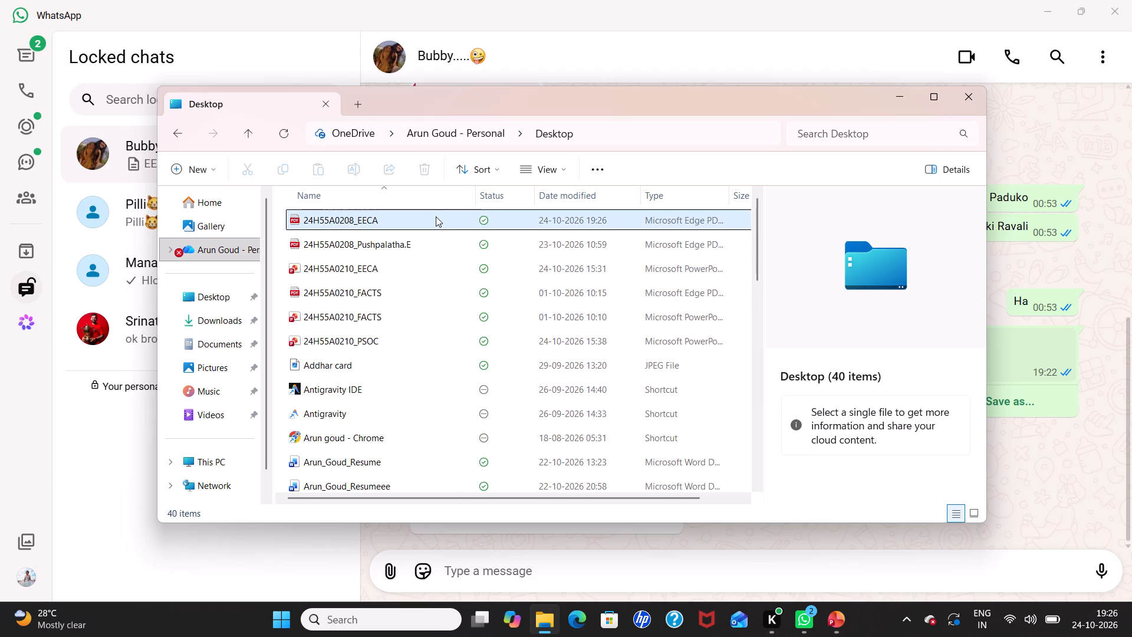
double_click(436, 216)
scroll(522, 379, down, 1)
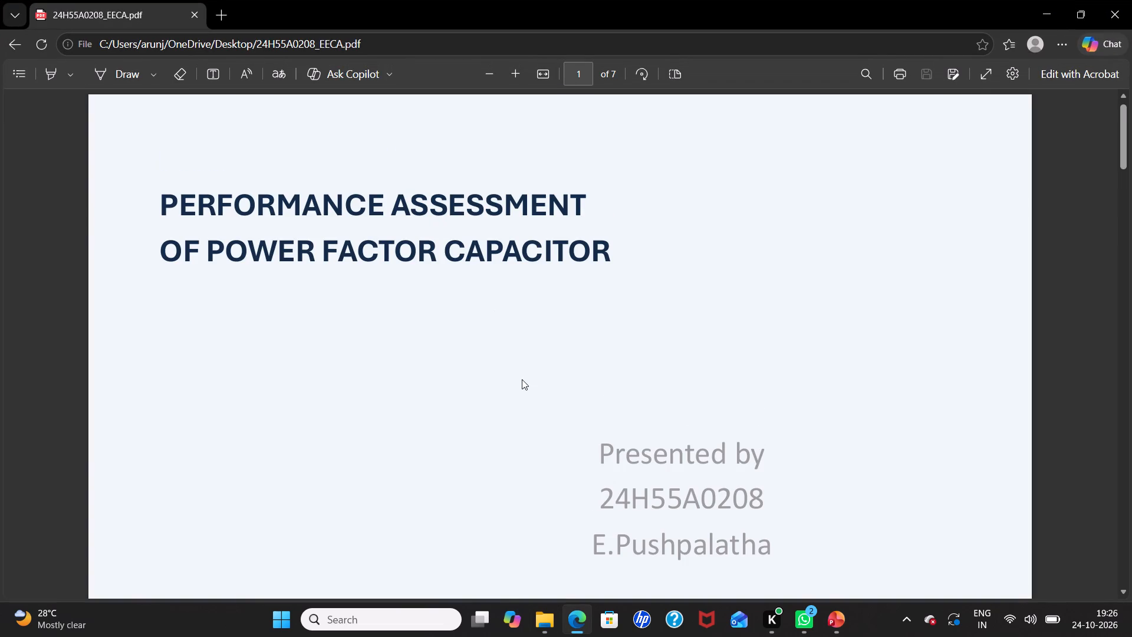
scroll(522, 379, down, 8)
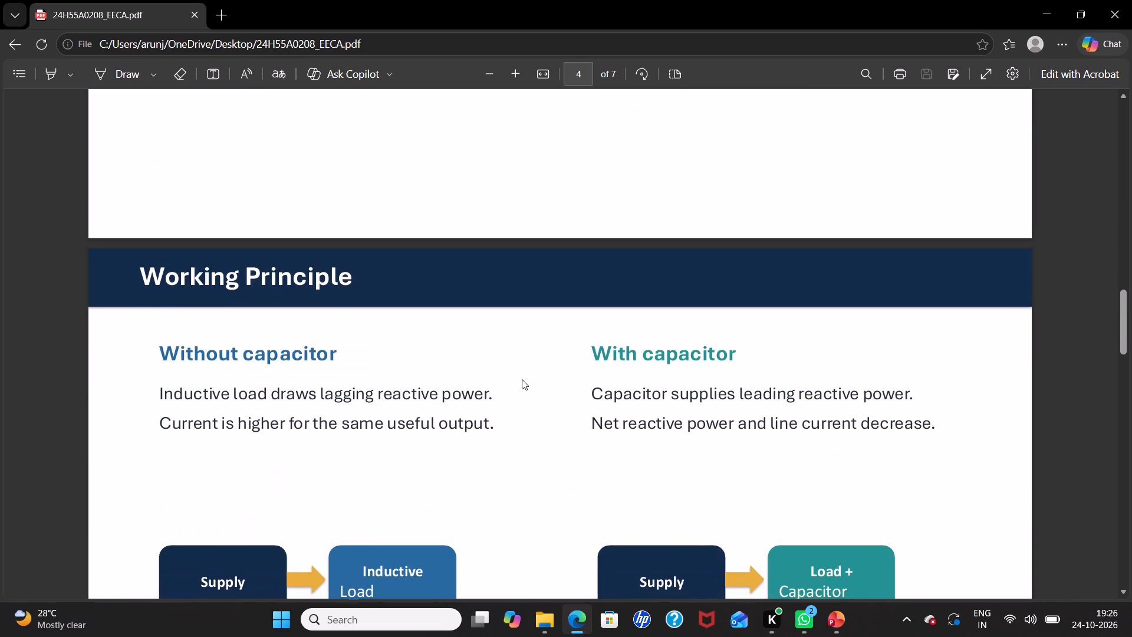
scroll(522, 379, up, 7)
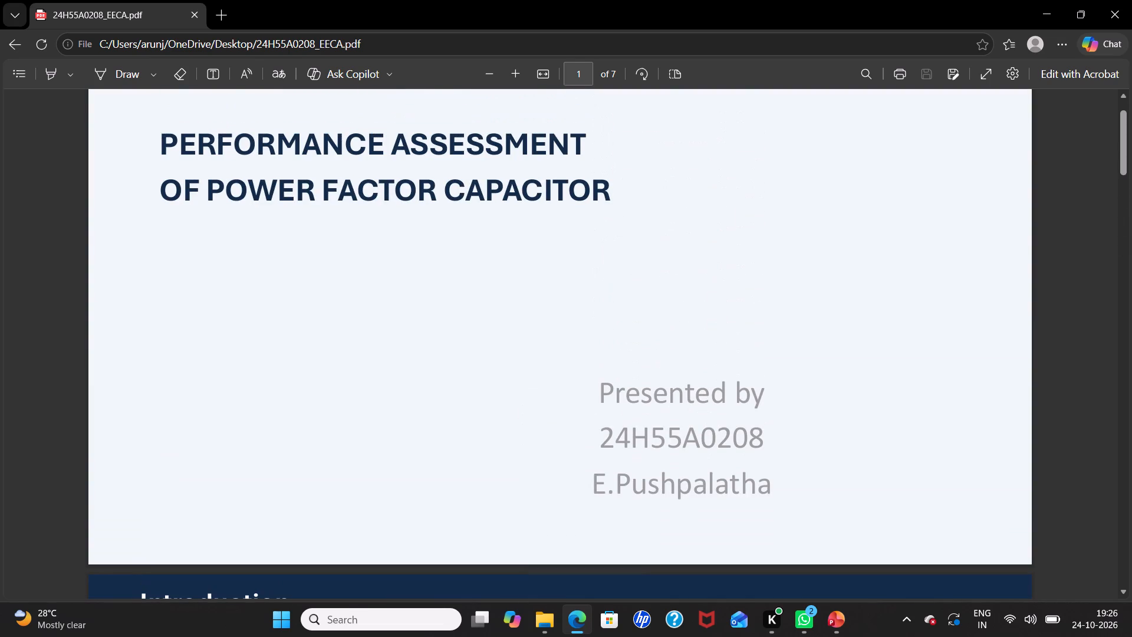
triple_click(620, 428)
double_click(611, 406)
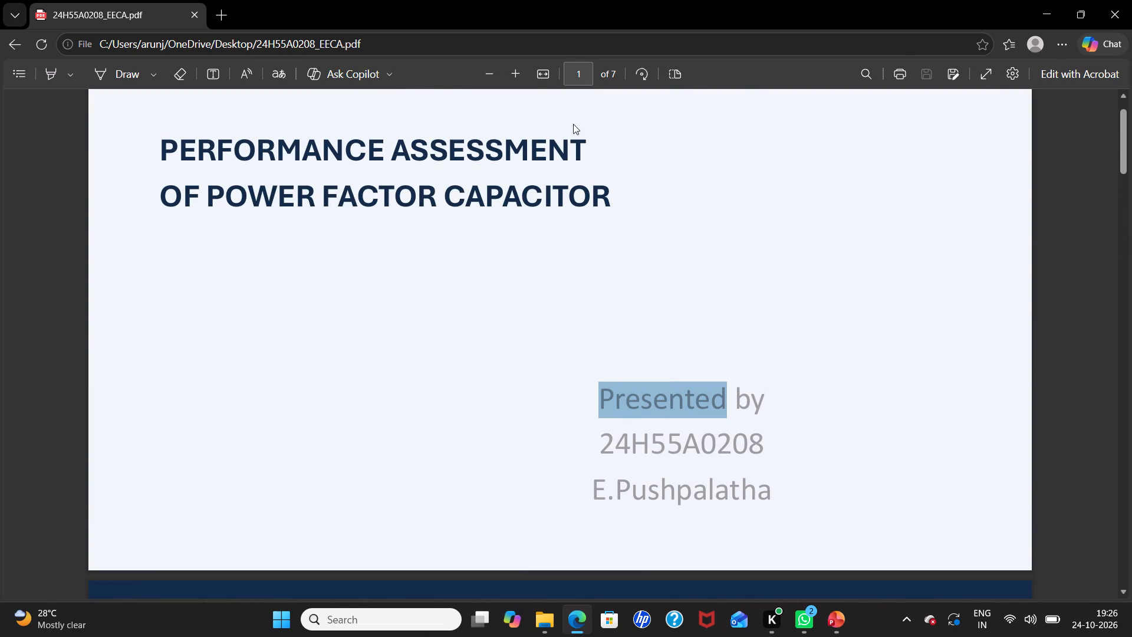
click(650, 337)
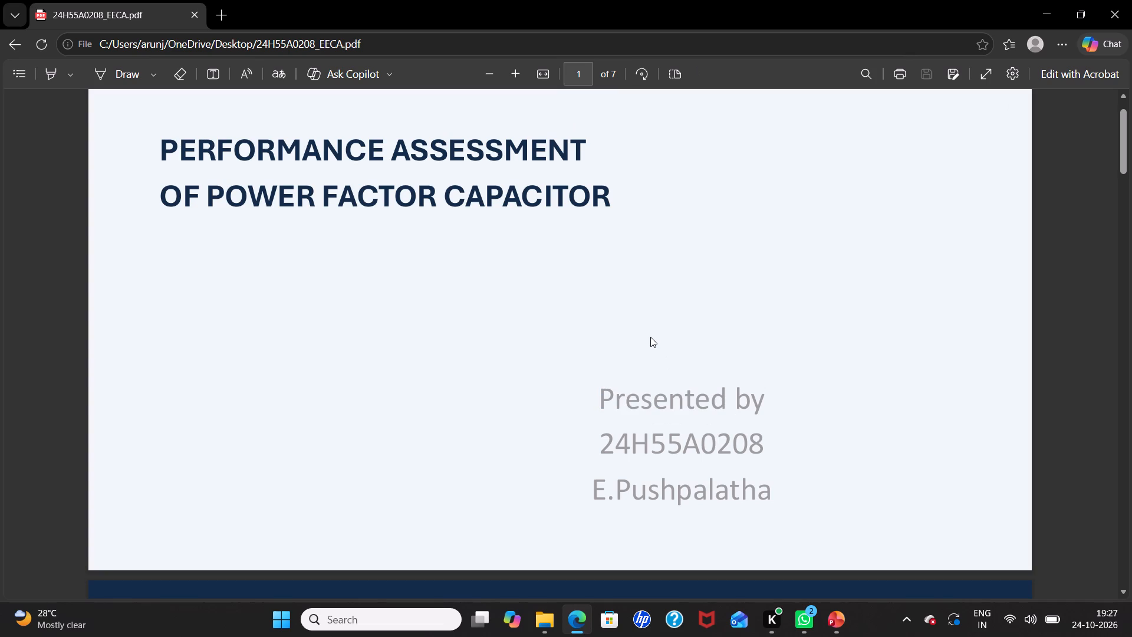
scroll(650, 337, up, 1)
scroll(650, 337, down, 1)
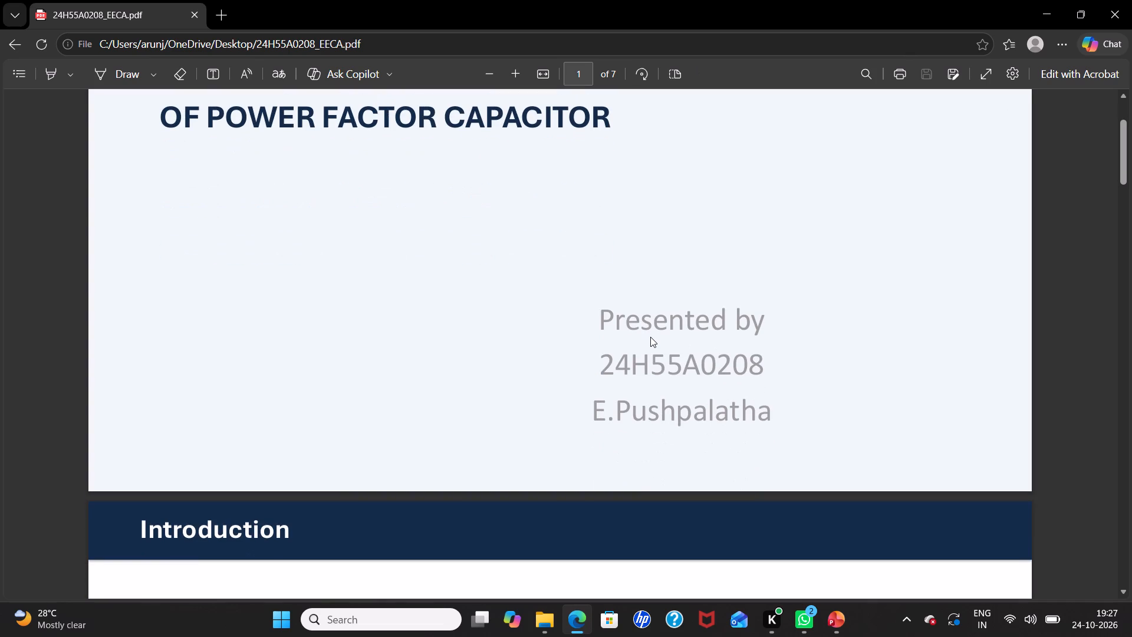
scroll(650, 337, down, 9)
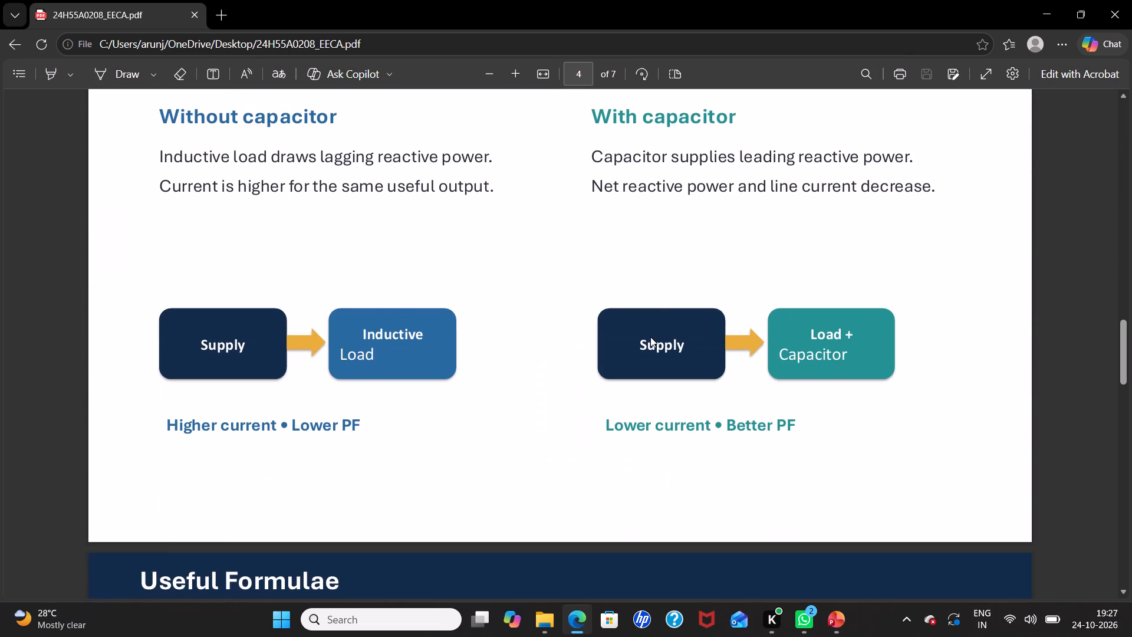
scroll(650, 337, down, 8)
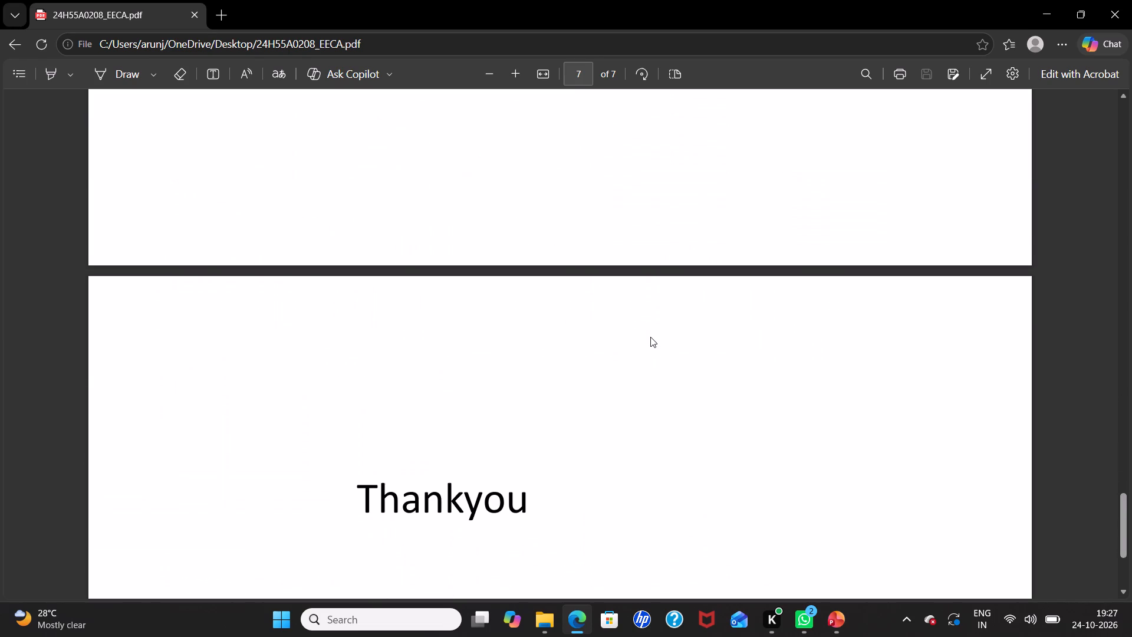
scroll(650, 337, down, 4)
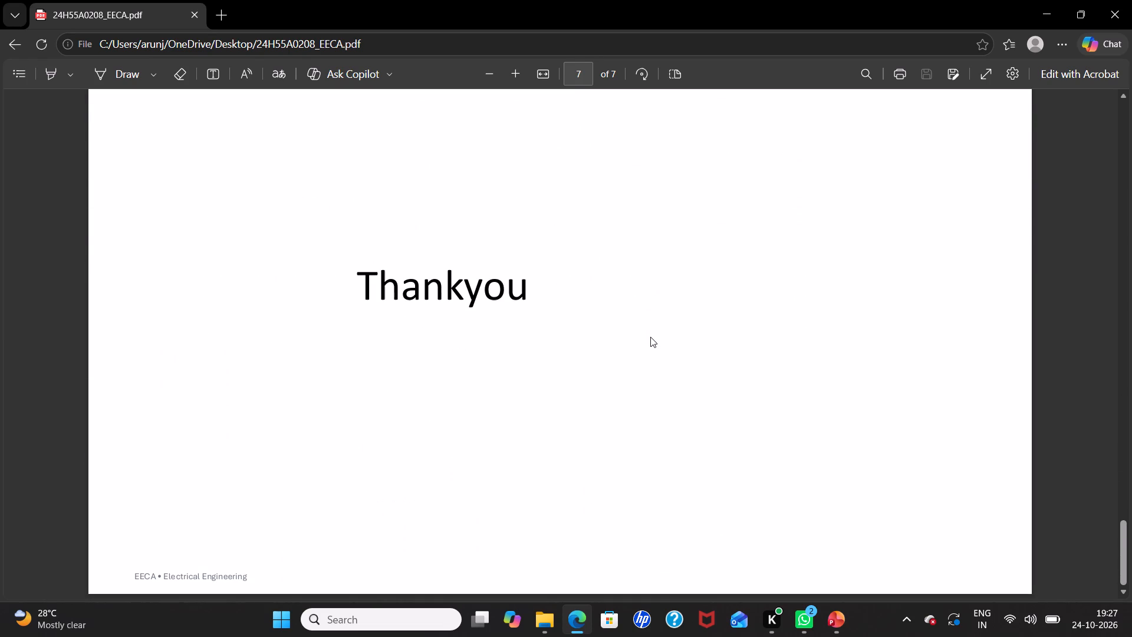
scroll(650, 337, up, 18)
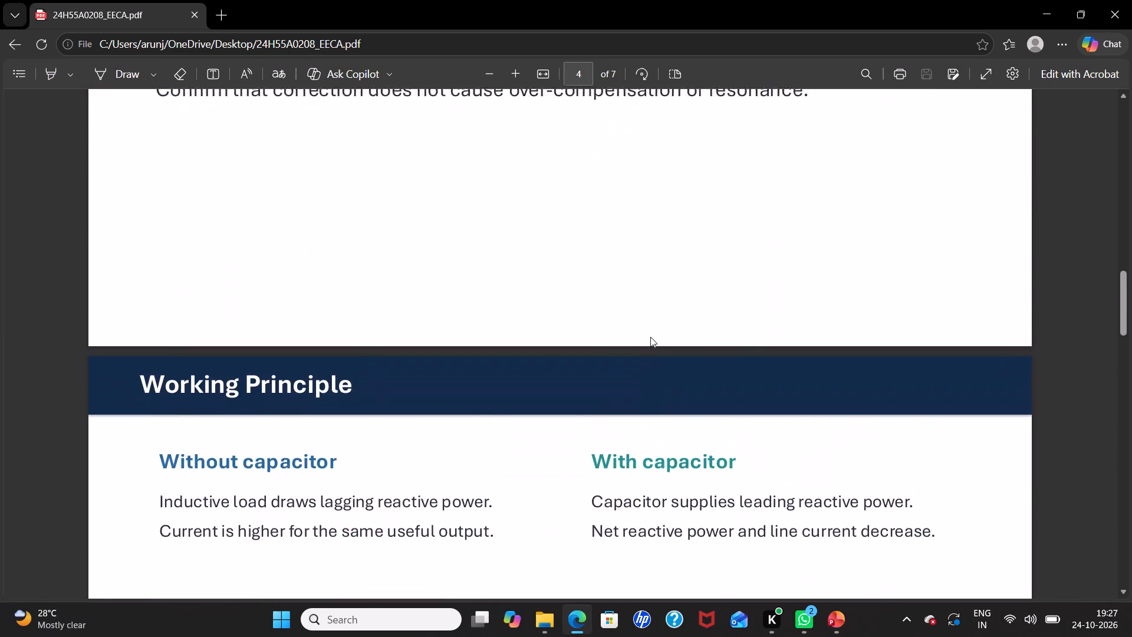
scroll(650, 337, up, 3)
scroll(650, 337, down, 3)
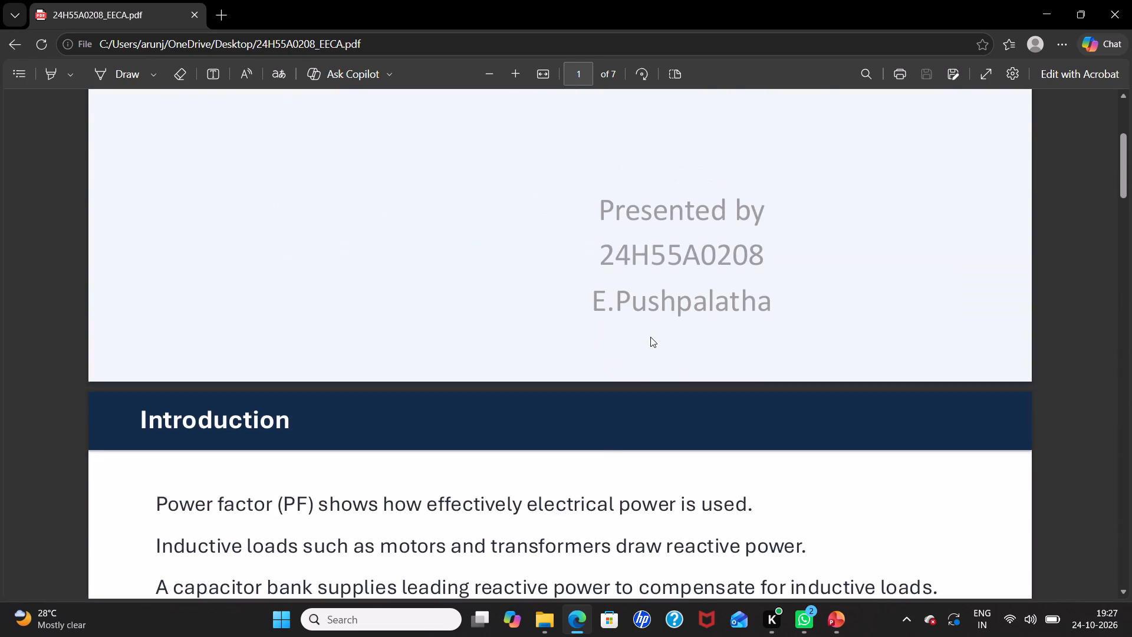
scroll(650, 337, up, 10)
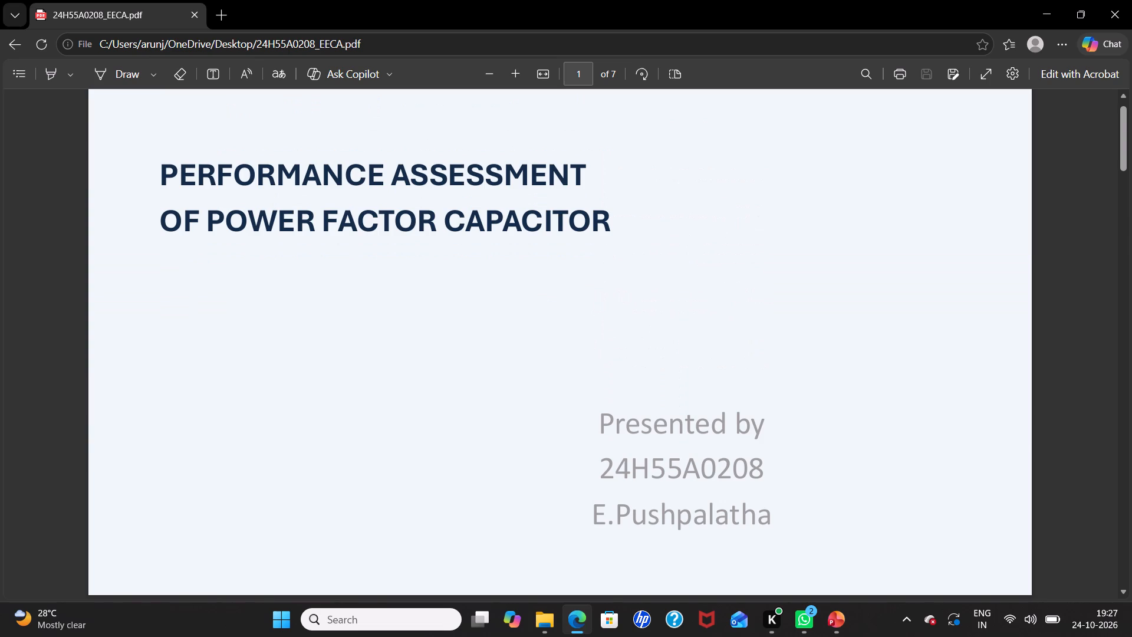
Search the web for "PDF TO PPT" in a new browser tab and open Adobe's free PDF to PPT converter.
click(224, 12)
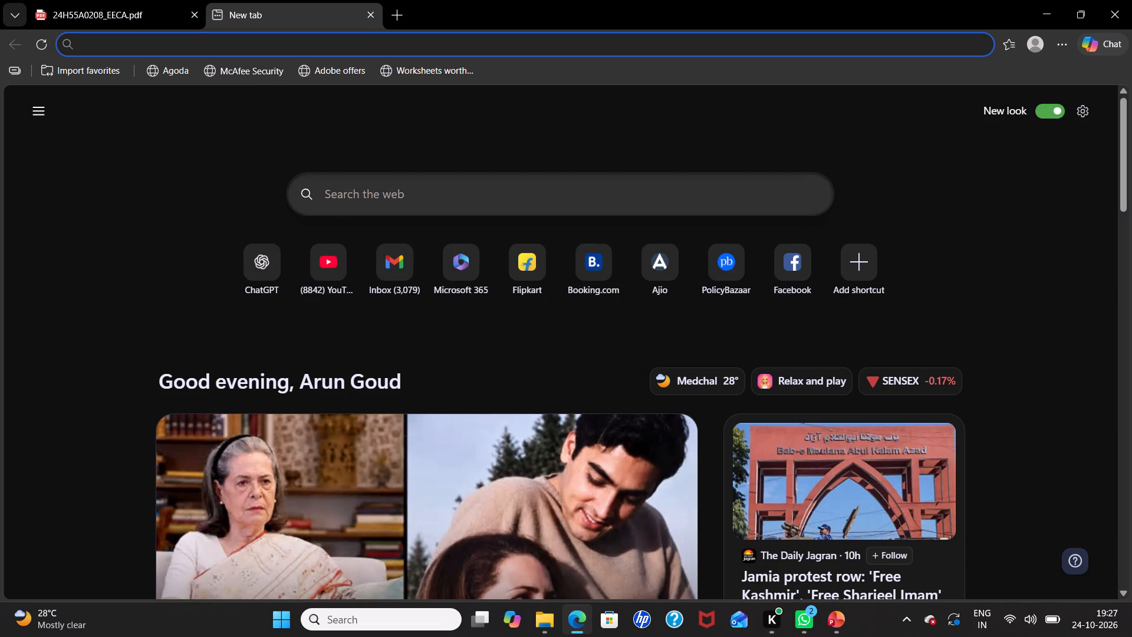
click(347, 194)
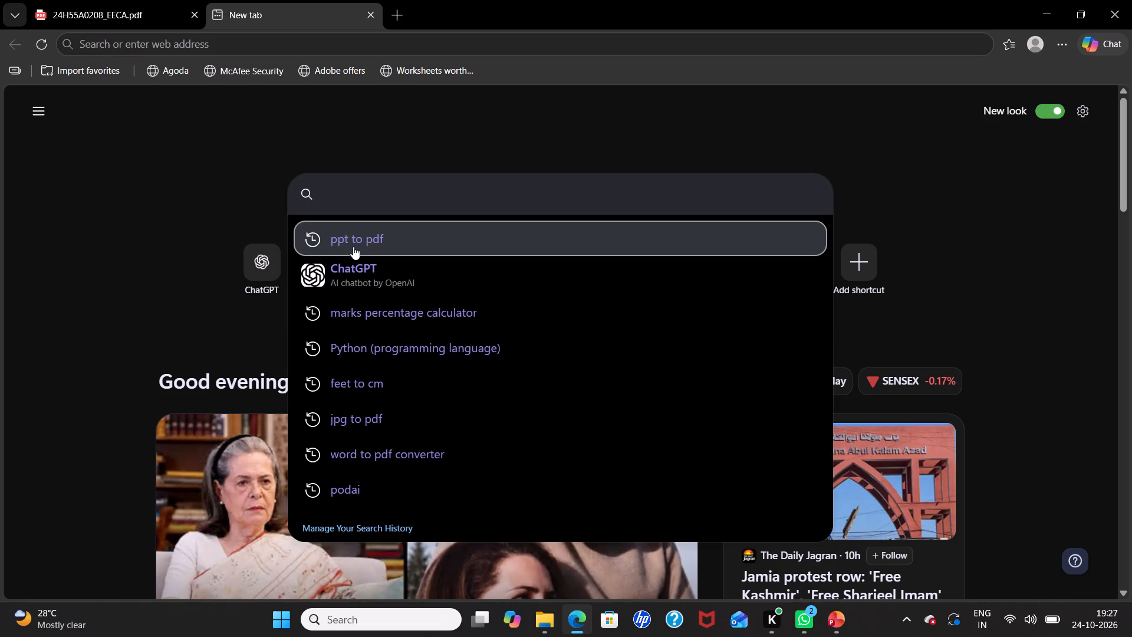
click(351, 195)
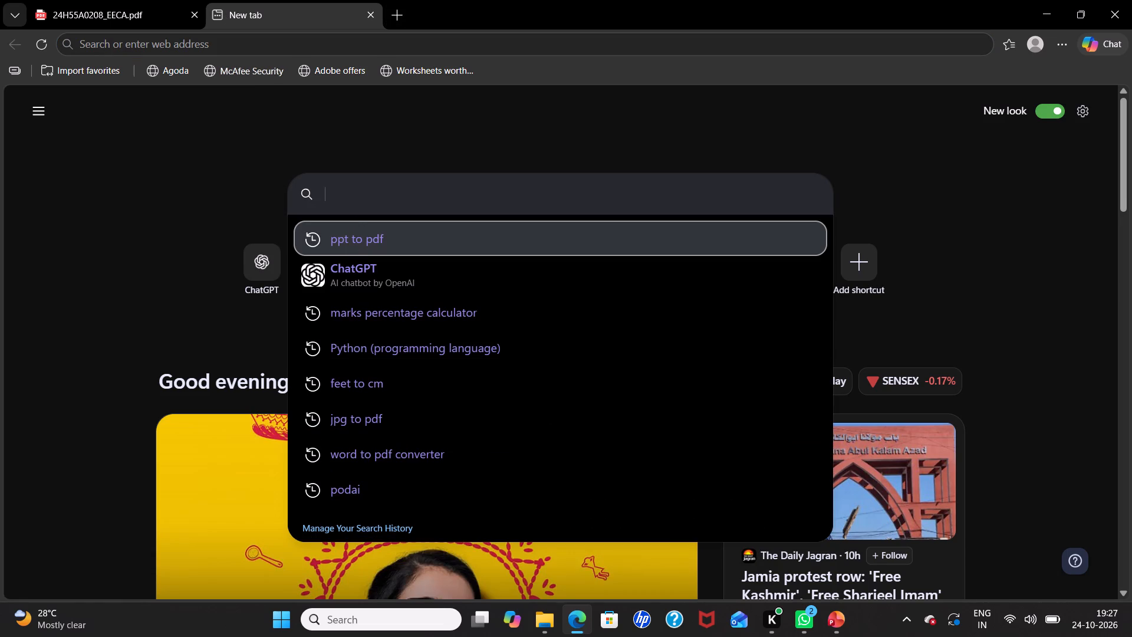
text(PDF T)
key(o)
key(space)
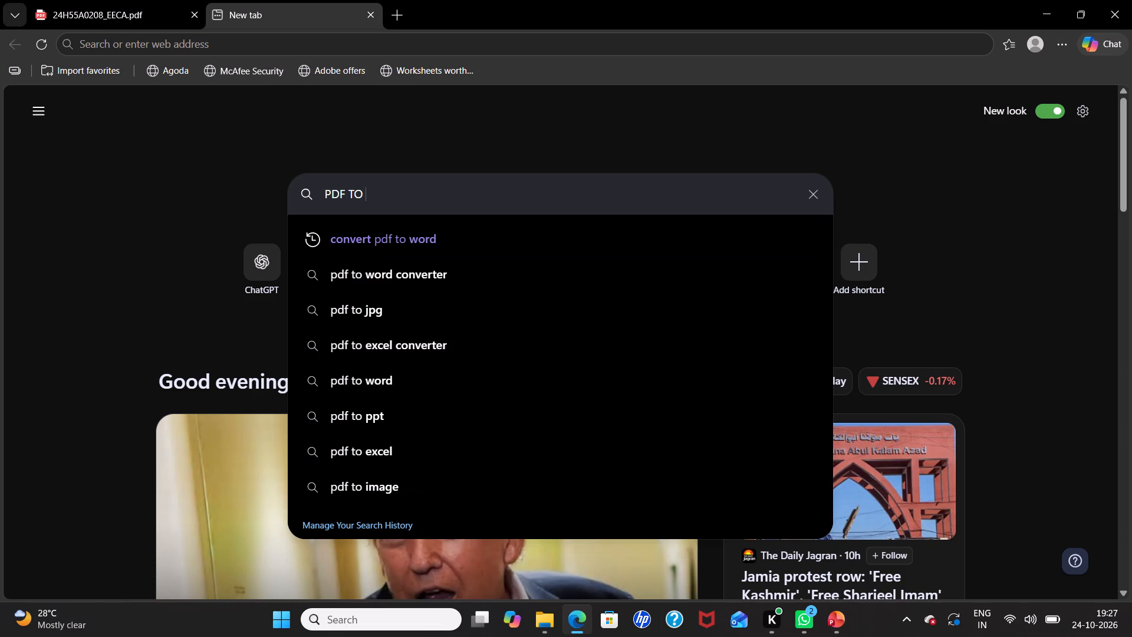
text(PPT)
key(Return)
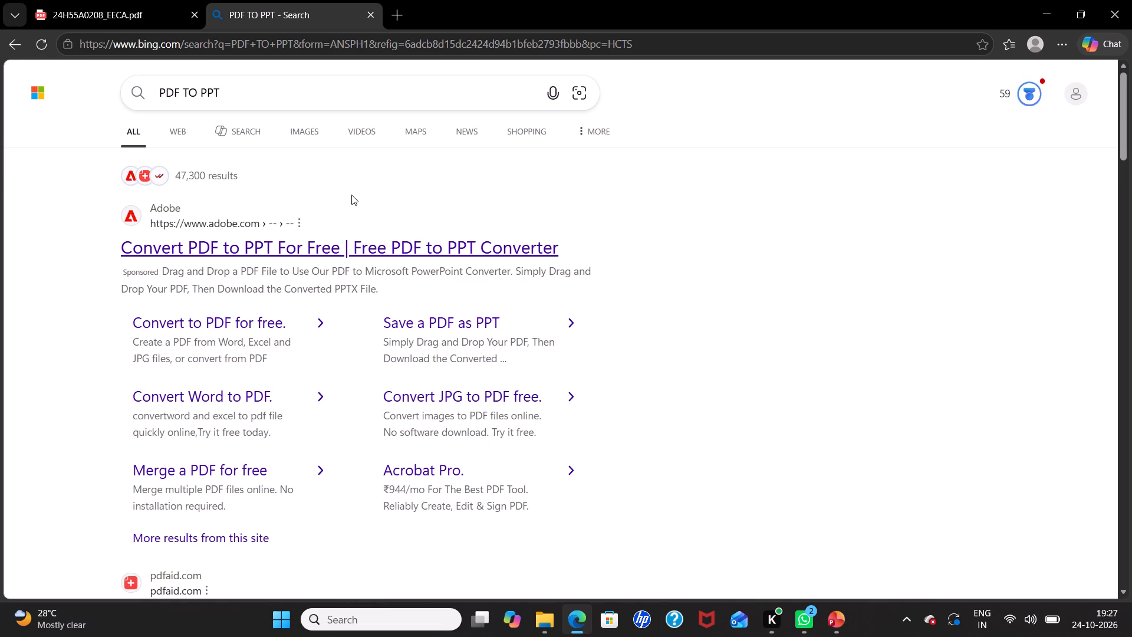
click(294, 255)
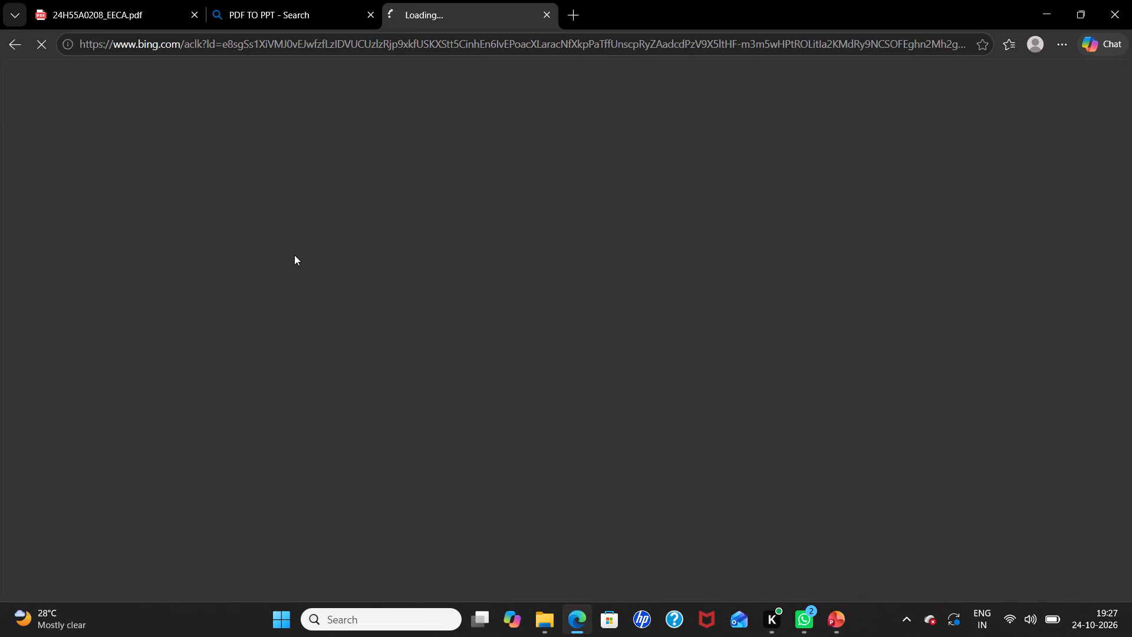
Upload the renamed EECA PDF from the OneDrive Desktop folder to the converter for conversion to PPT.
click(256, 469)
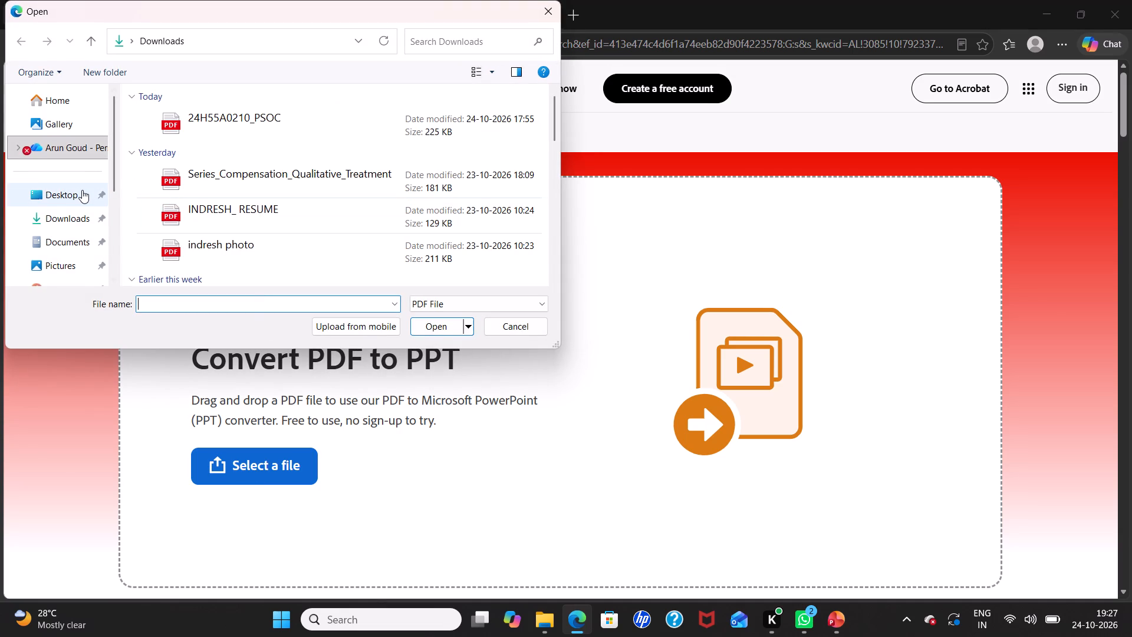
click(67, 109)
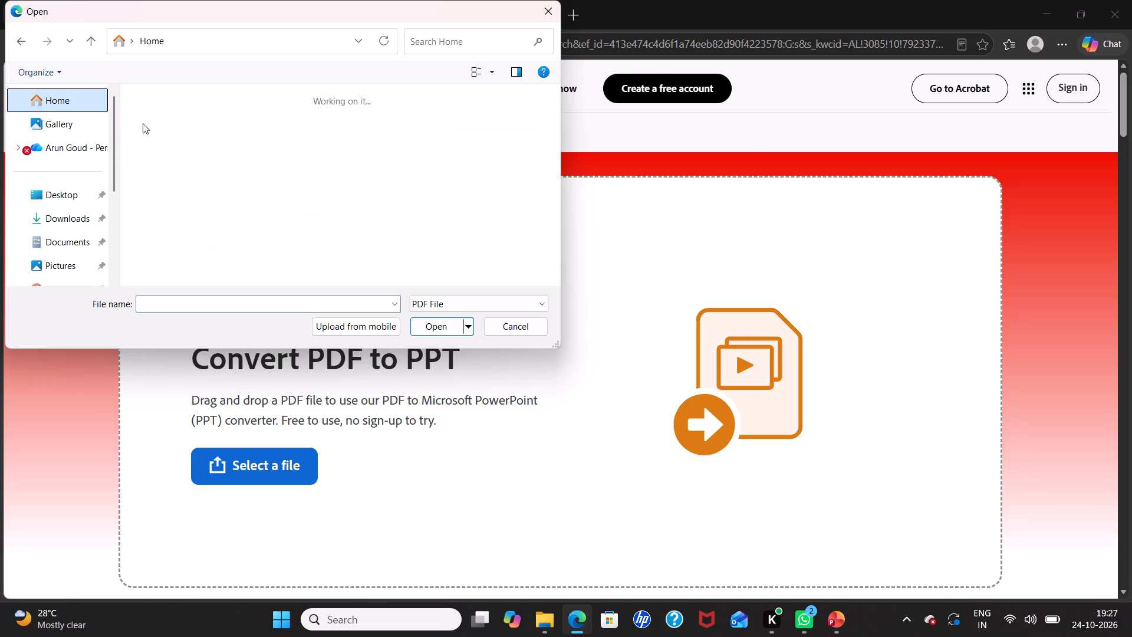
double_click(218, 117)
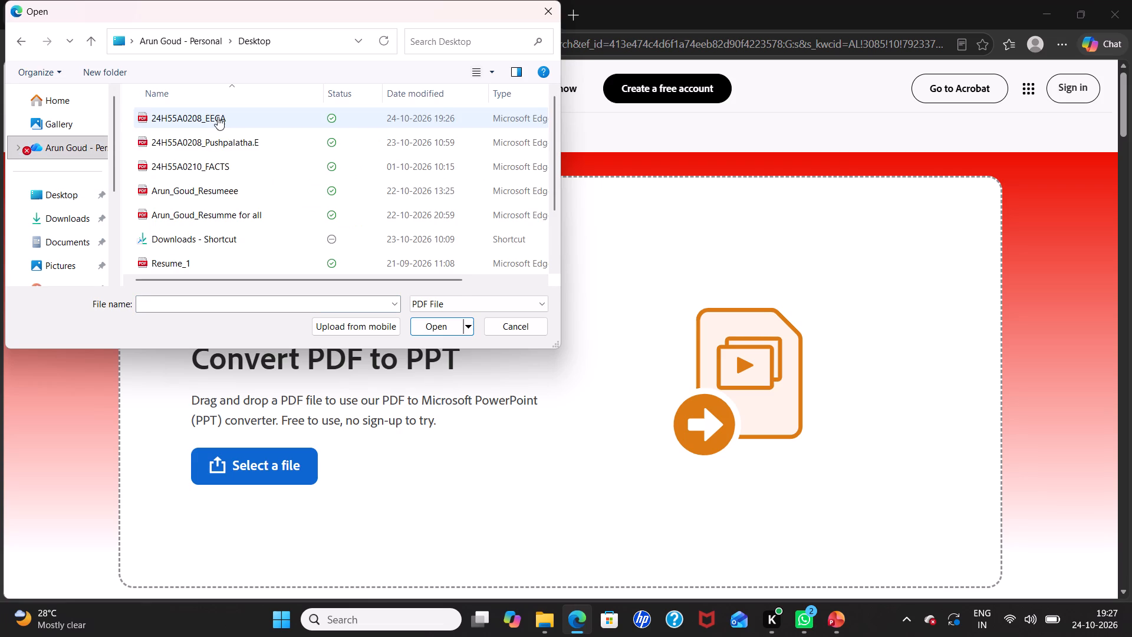
click(225, 120)
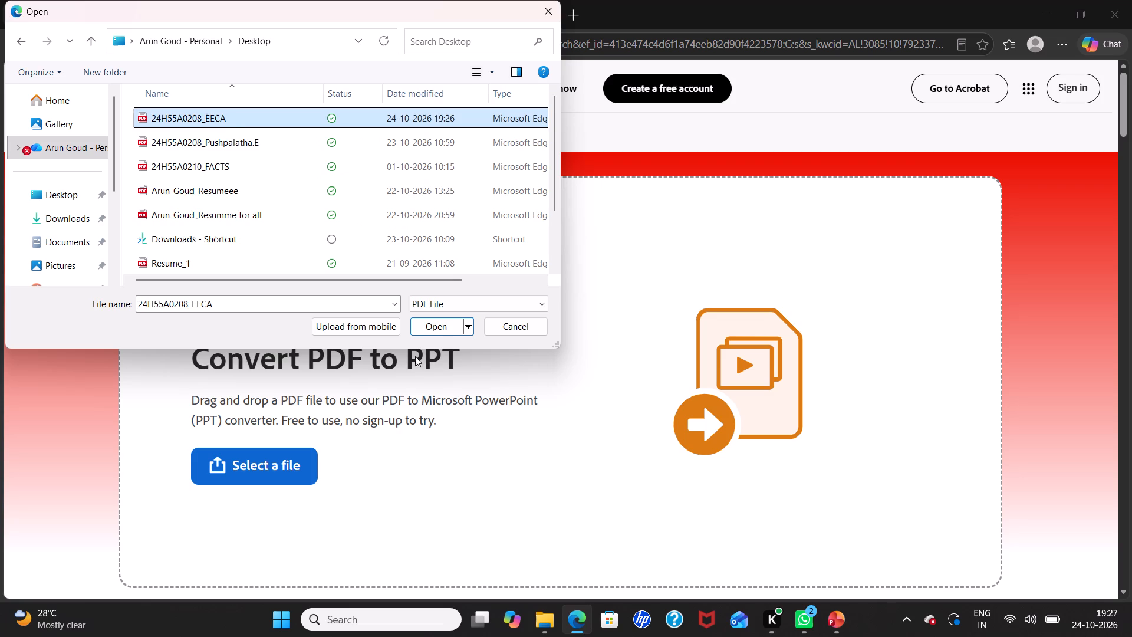
click(437, 327)
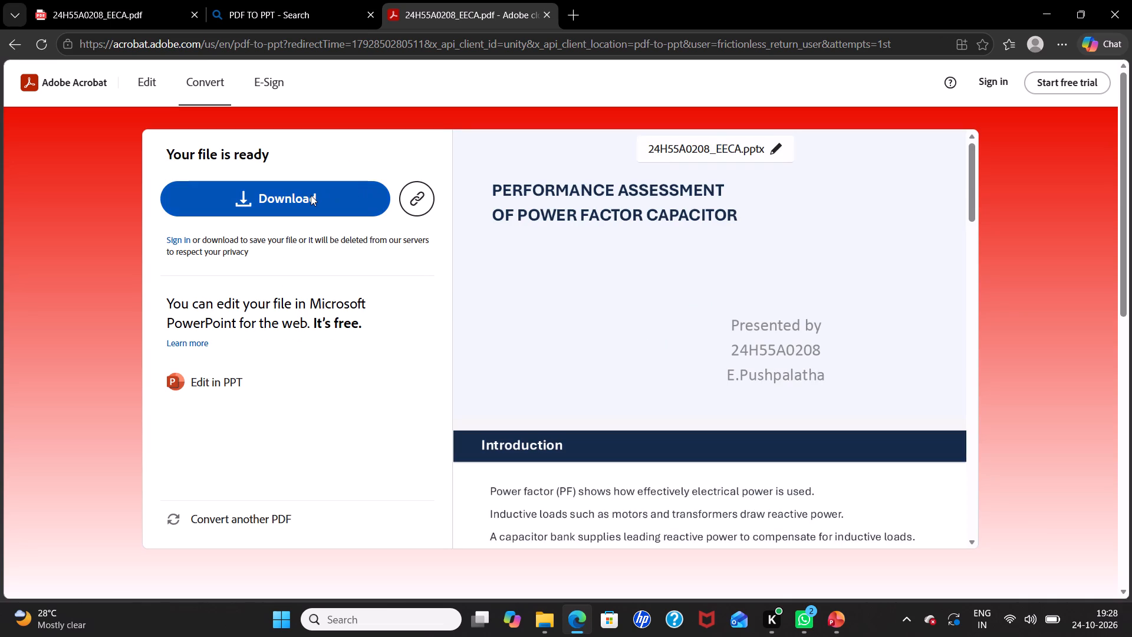
Download the converted EECA presentation and open it in PowerPoint.
click(311, 195)
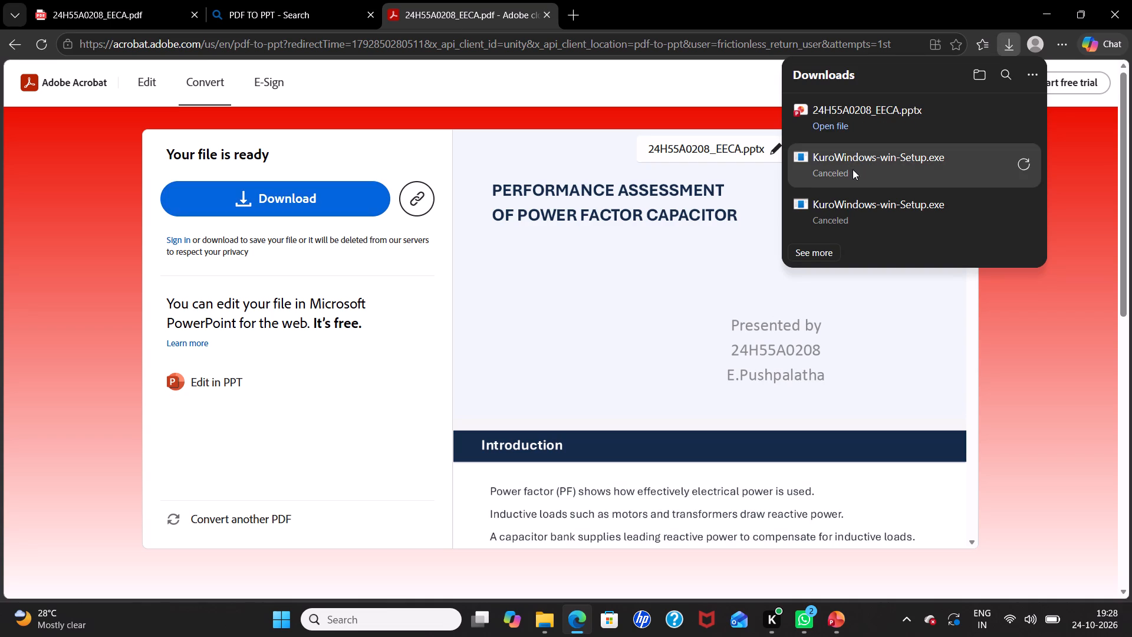
click(815, 126)
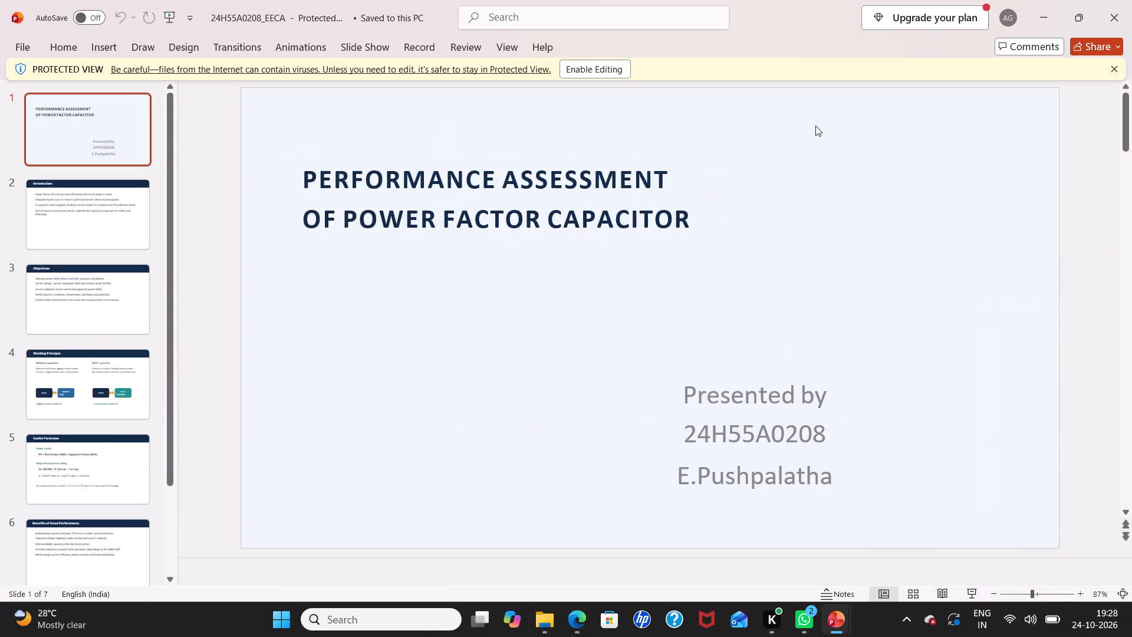
Enable editing of the presentation, widen the title text box on slide 1 rightward and move it slightly lower.
click(598, 68)
double_click(541, 231)
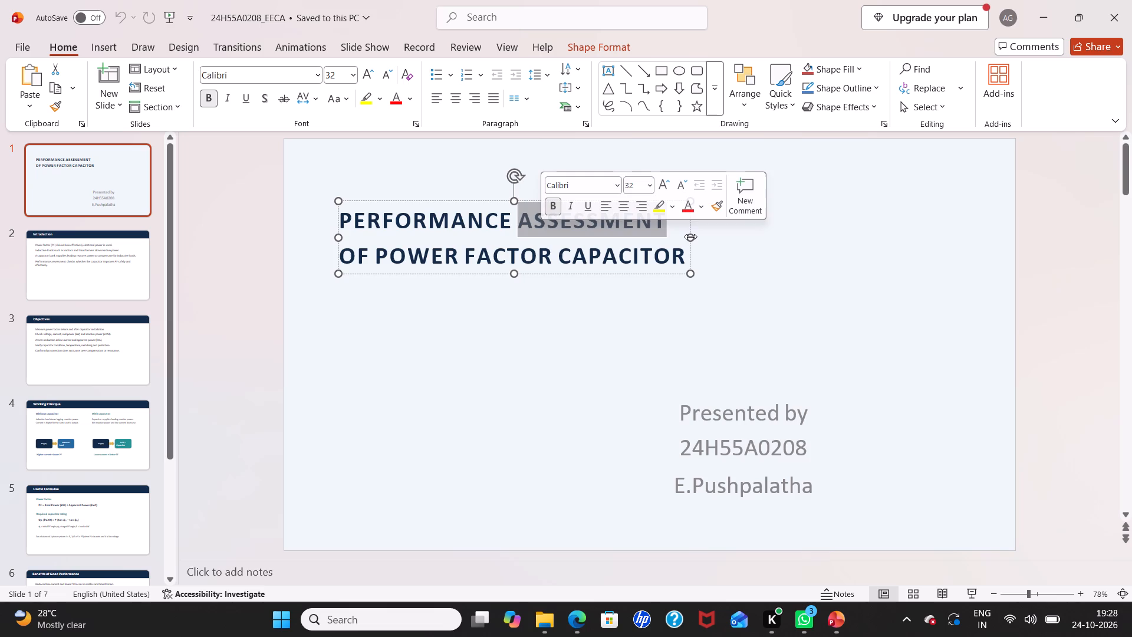
drag(690, 237, 968, 258)
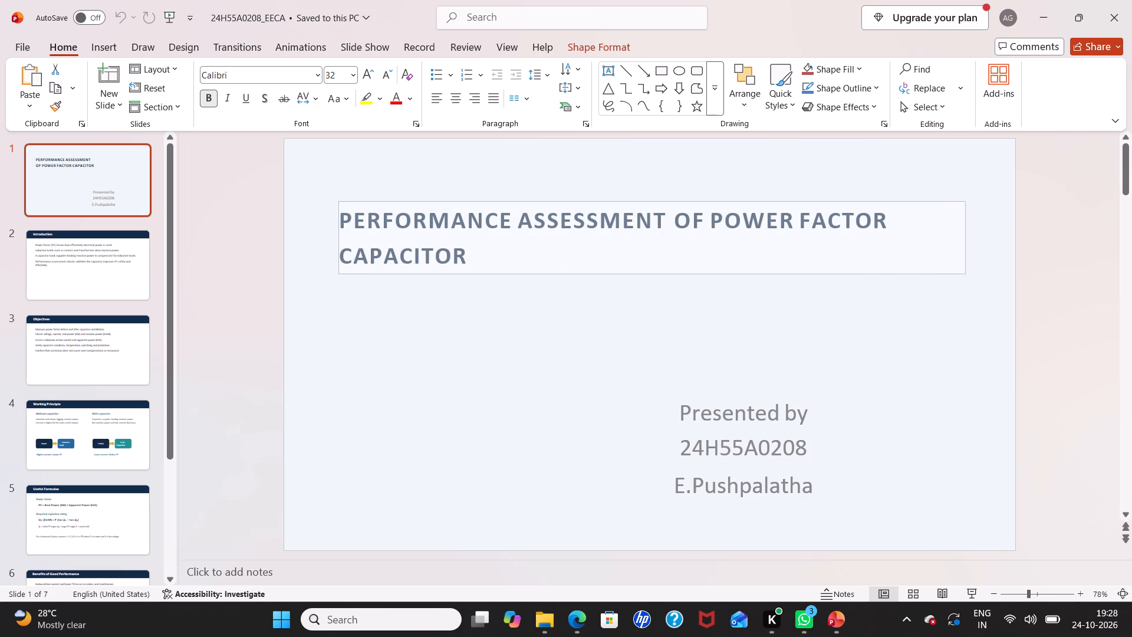
drag(968, 258, 969, 258)
click(496, 334)
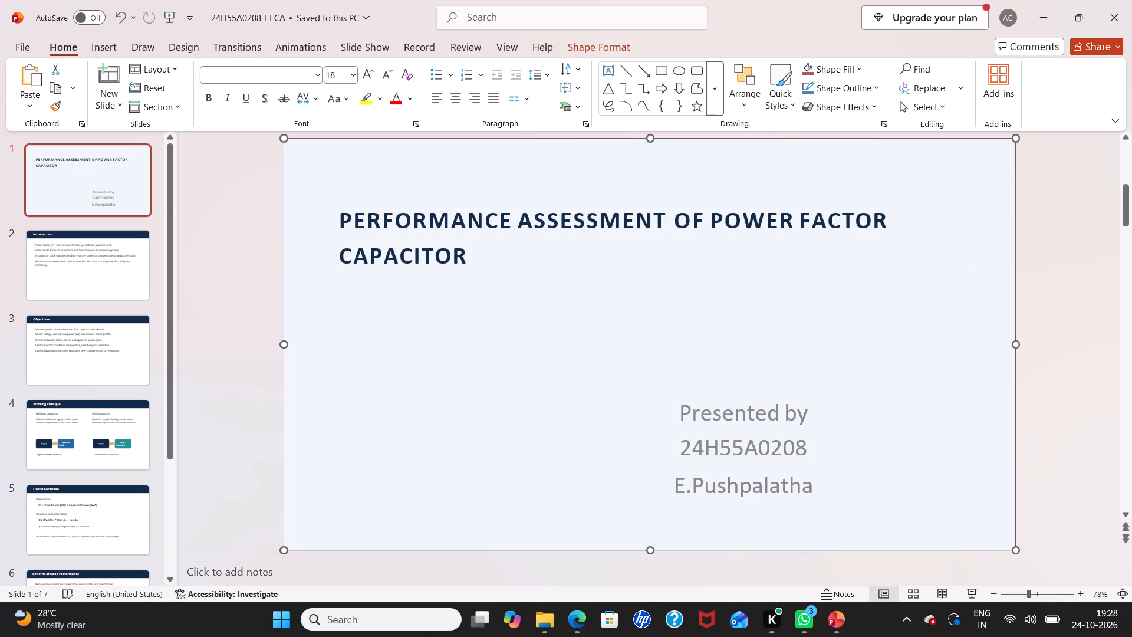
click(438, 224)
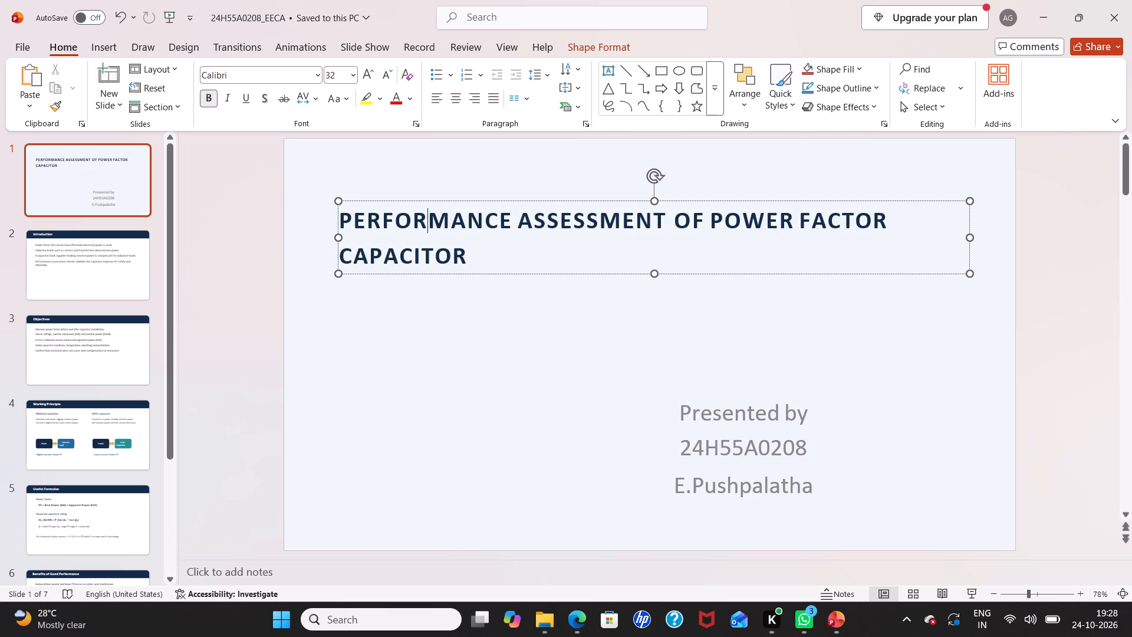
drag(445, 201, 451, 247)
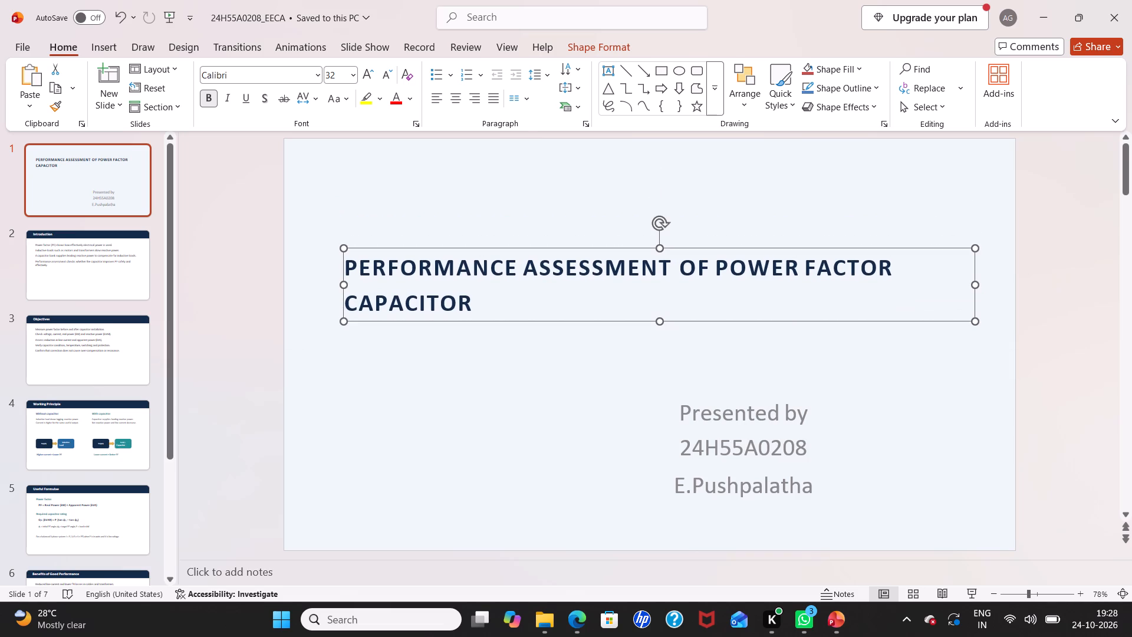
click(636, 425)
Move the presenter credits text box on slide 1 closer to the slide's right edge.
click(697, 446)
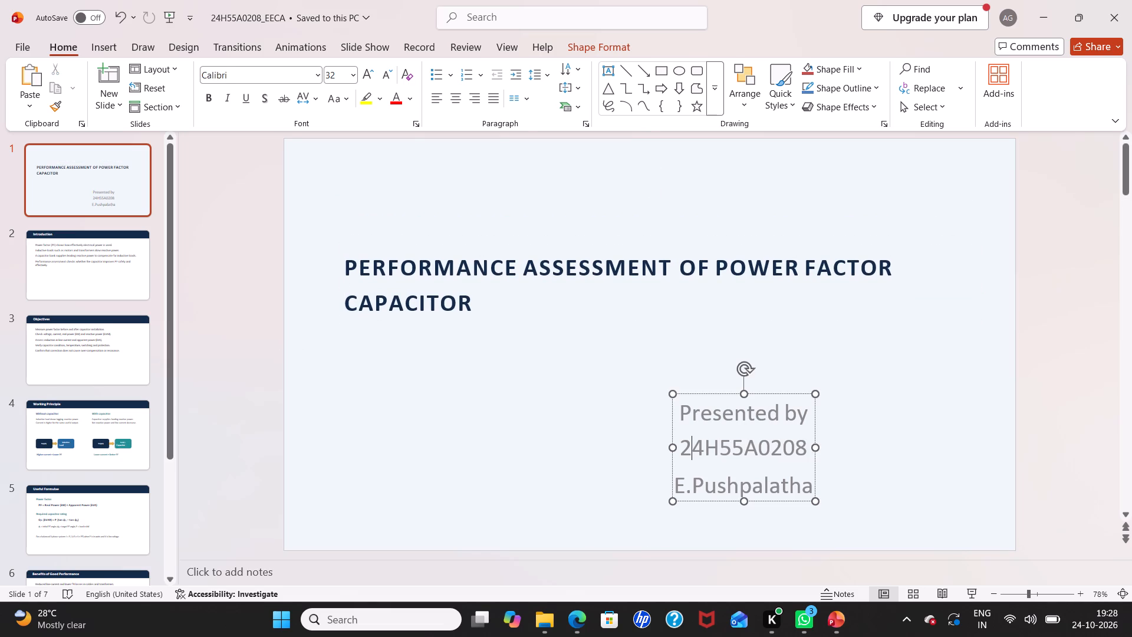
drag(699, 393, 809, 392)
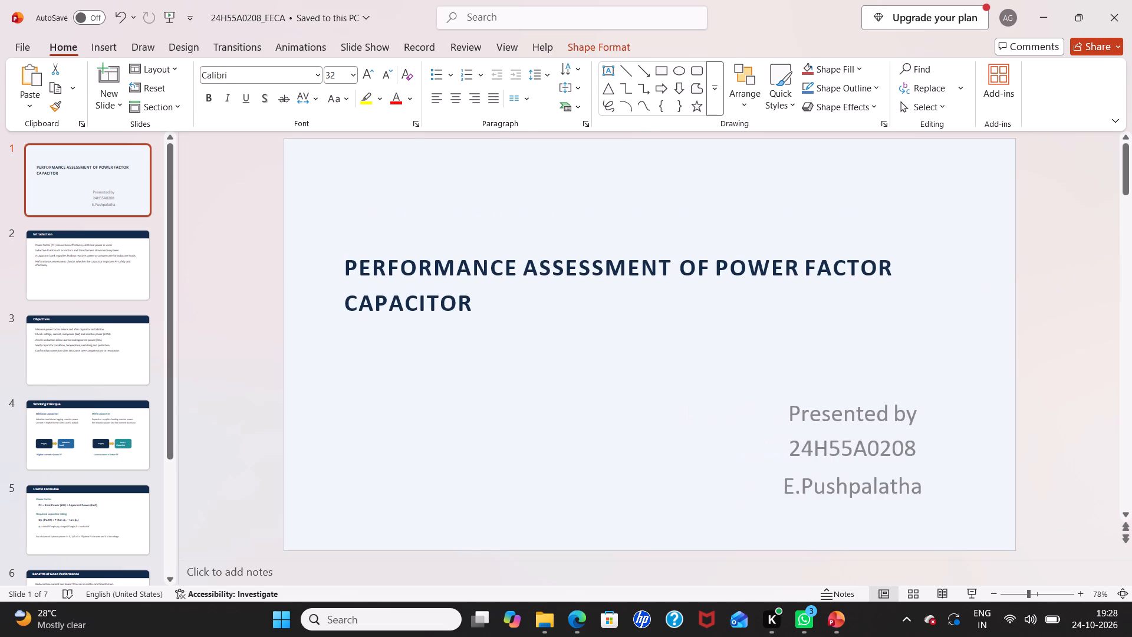
drag(809, 392, 827, 390)
Recolour all three lines of the presenter credits with the darkest tan theme shade and make them bold.
triple_click(828, 396)
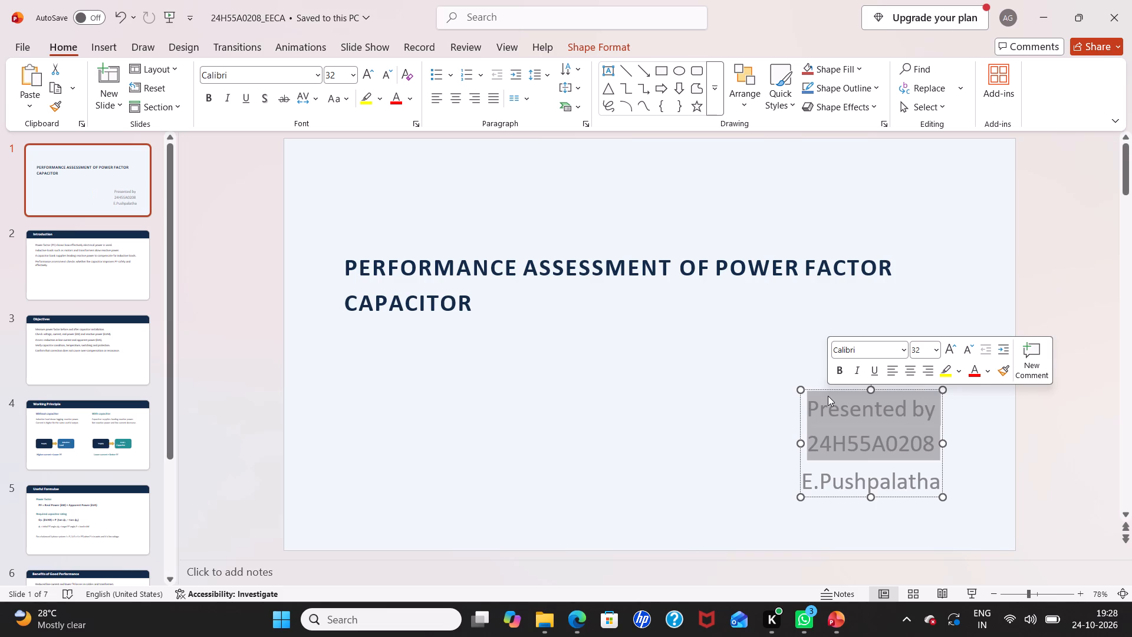
triple_click(828, 396)
click(828, 396)
double_click(828, 396)
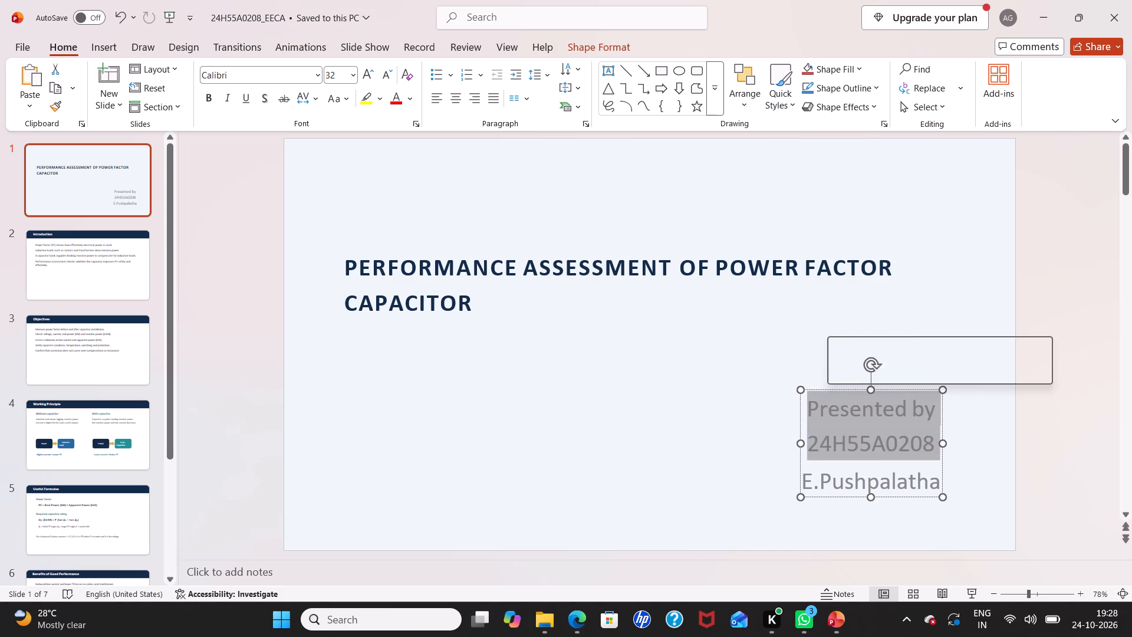
click(807, 398)
click(807, 398)
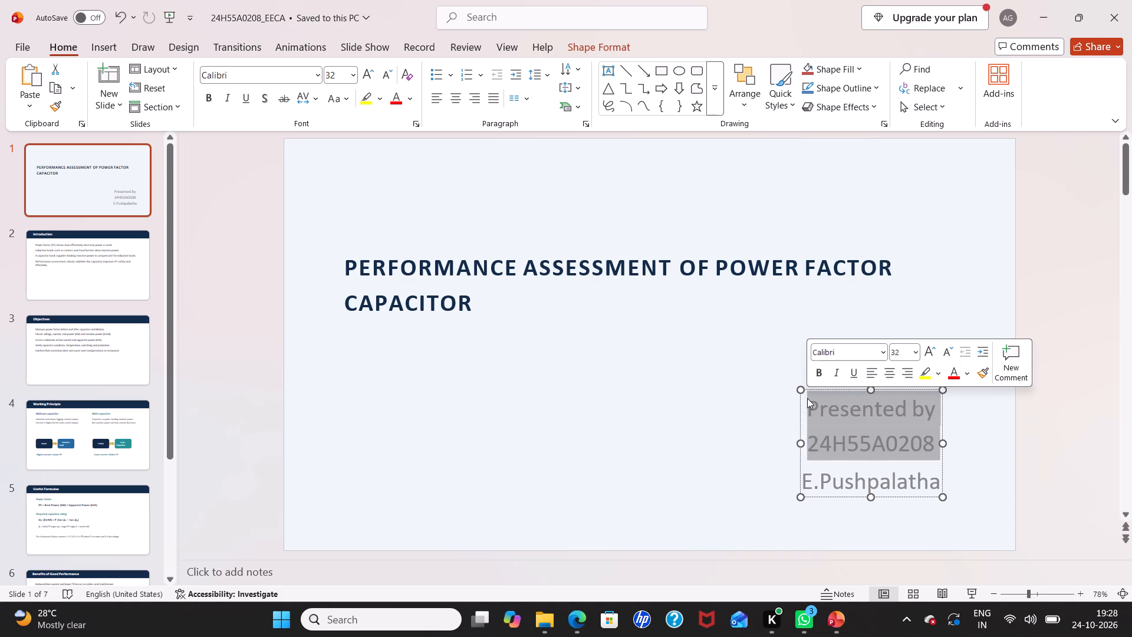
click(807, 398)
drag(807, 398, 946, 506)
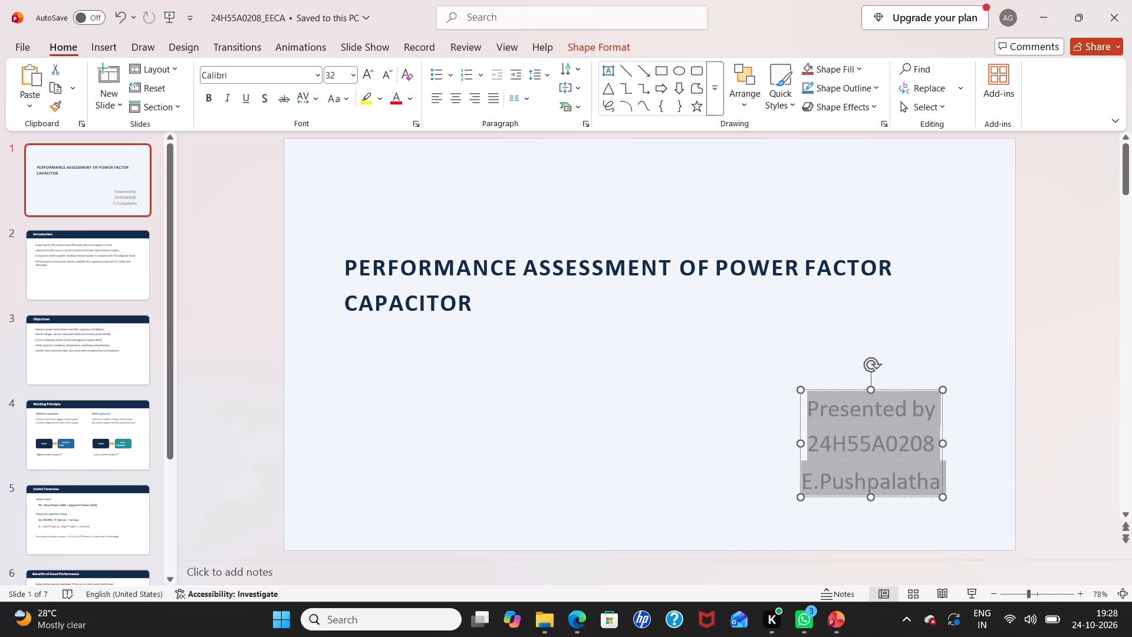
drag(946, 506, 946, 507)
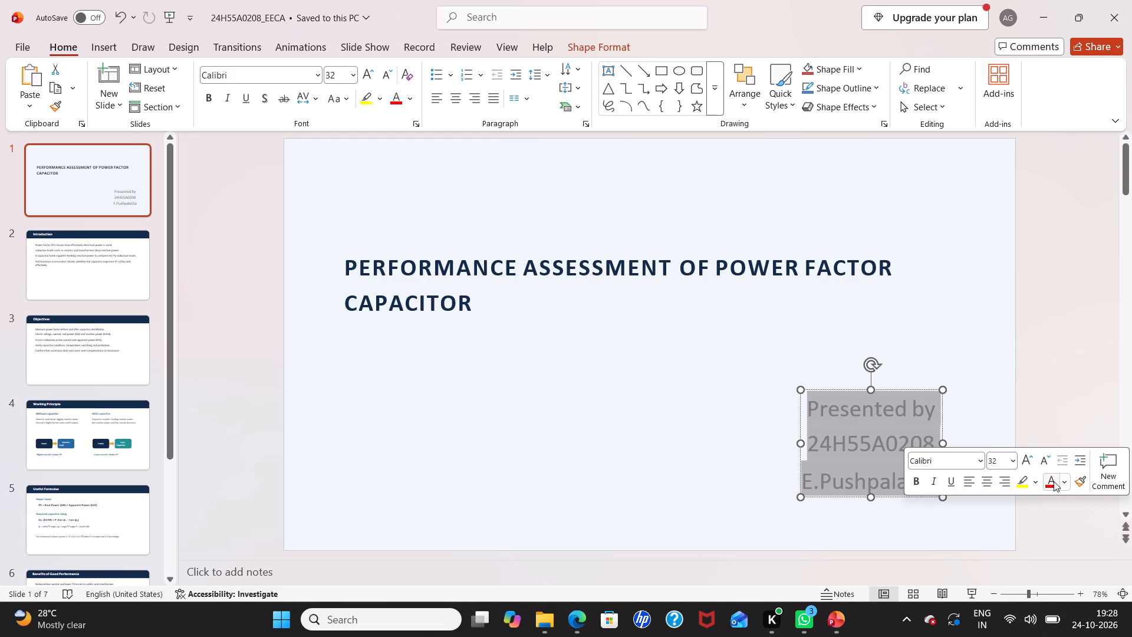
click(1063, 483)
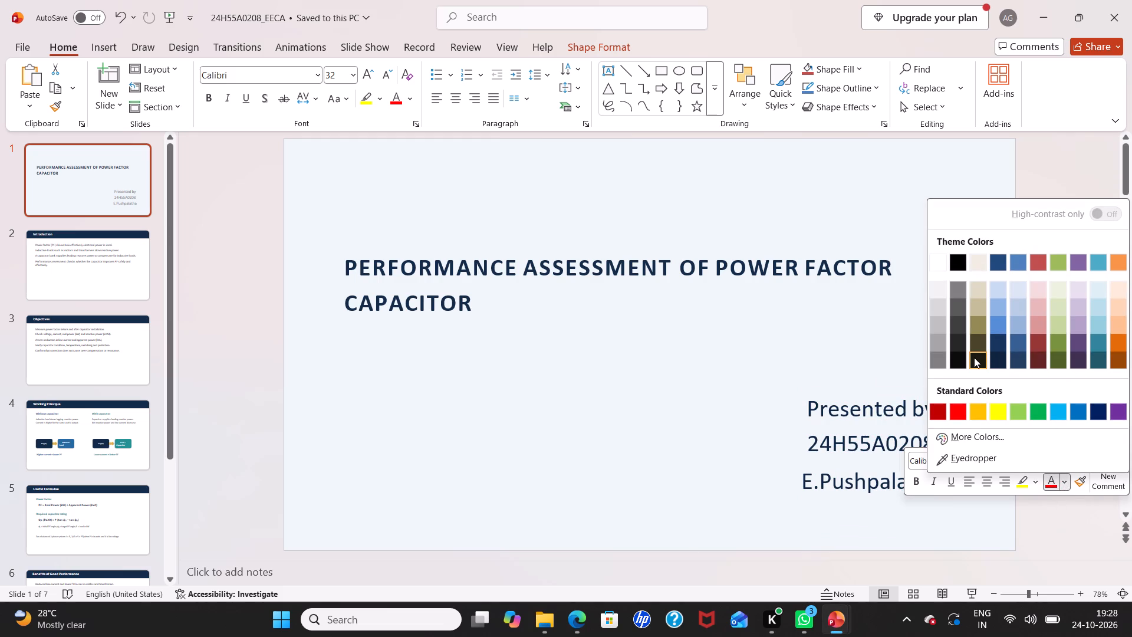
click(974, 357)
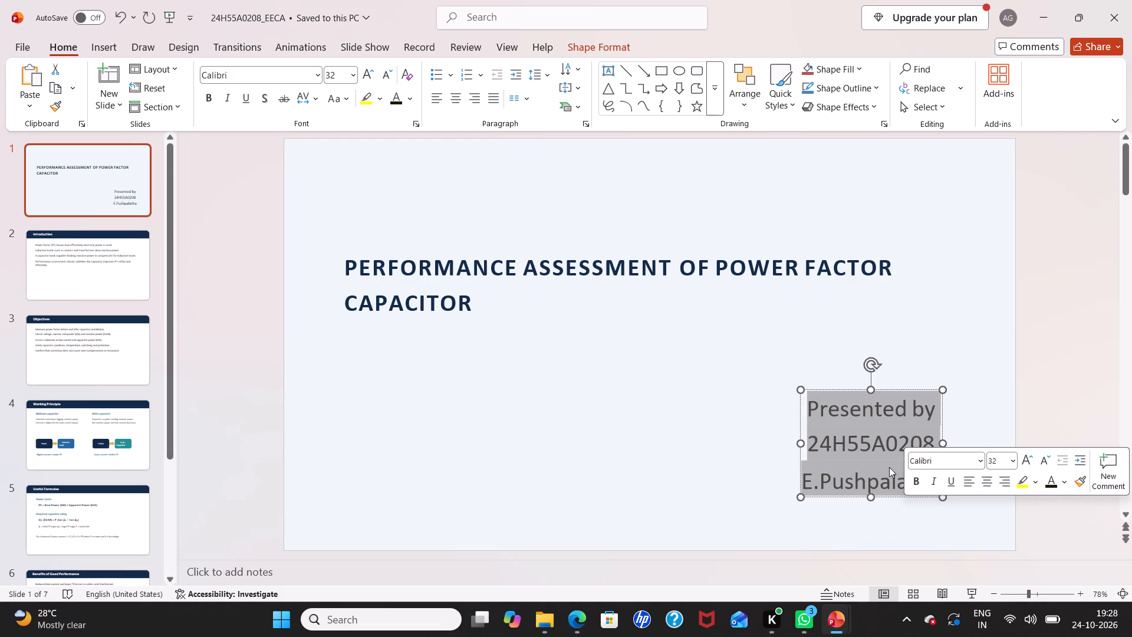
click(914, 482)
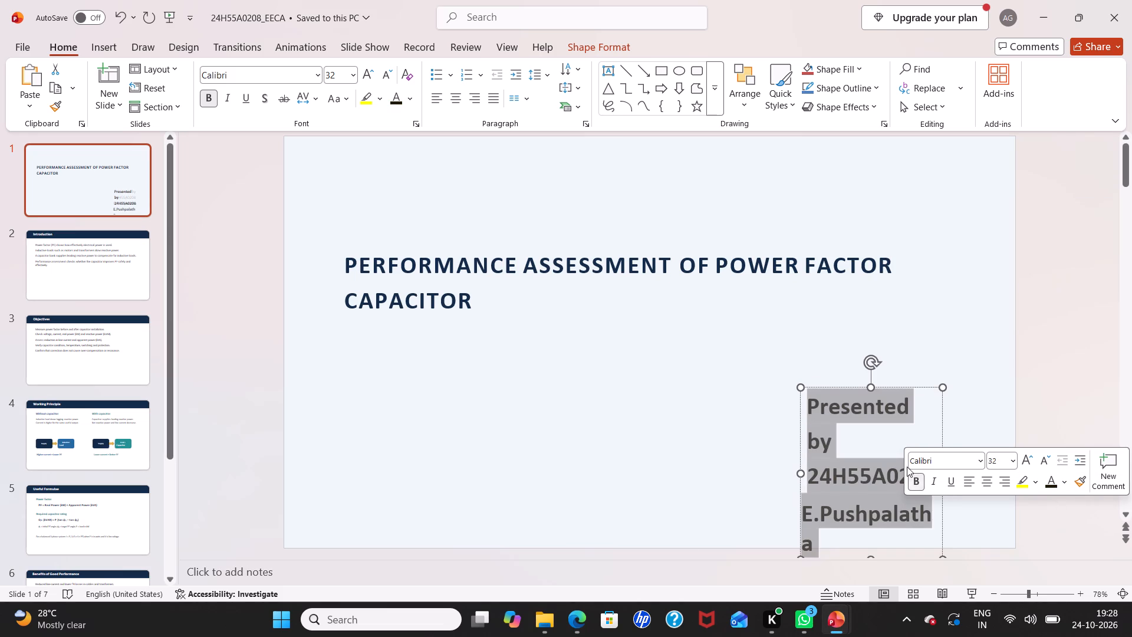
click(834, 372)
double_click(848, 467)
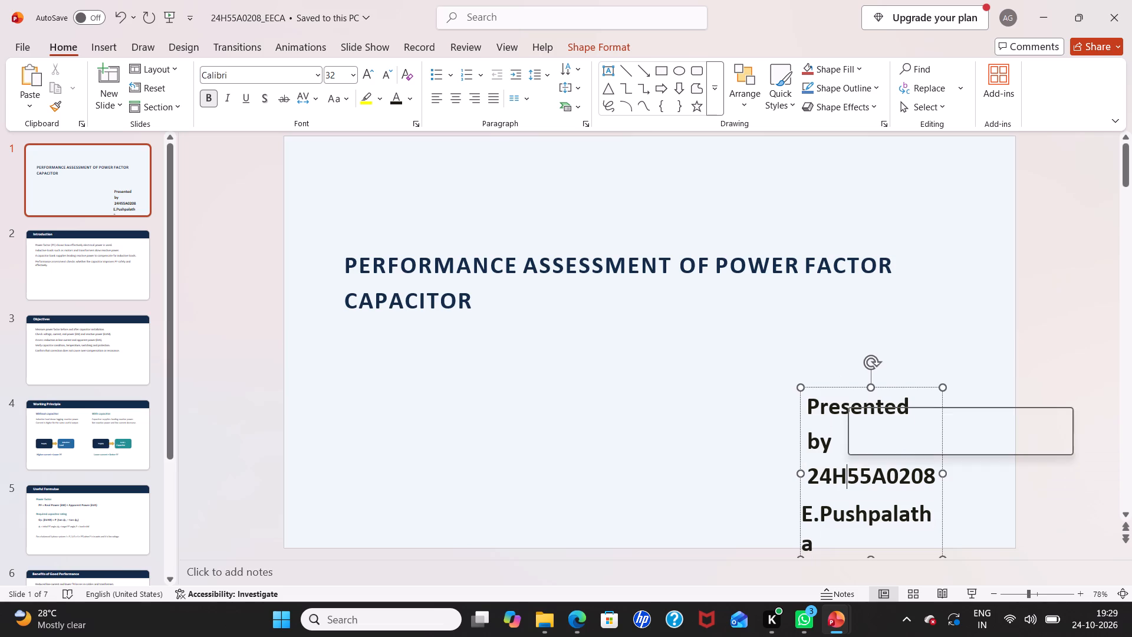
Change the slide 1 title's font colour to the black theme colour, keeping it bold.
triple_click(537, 260)
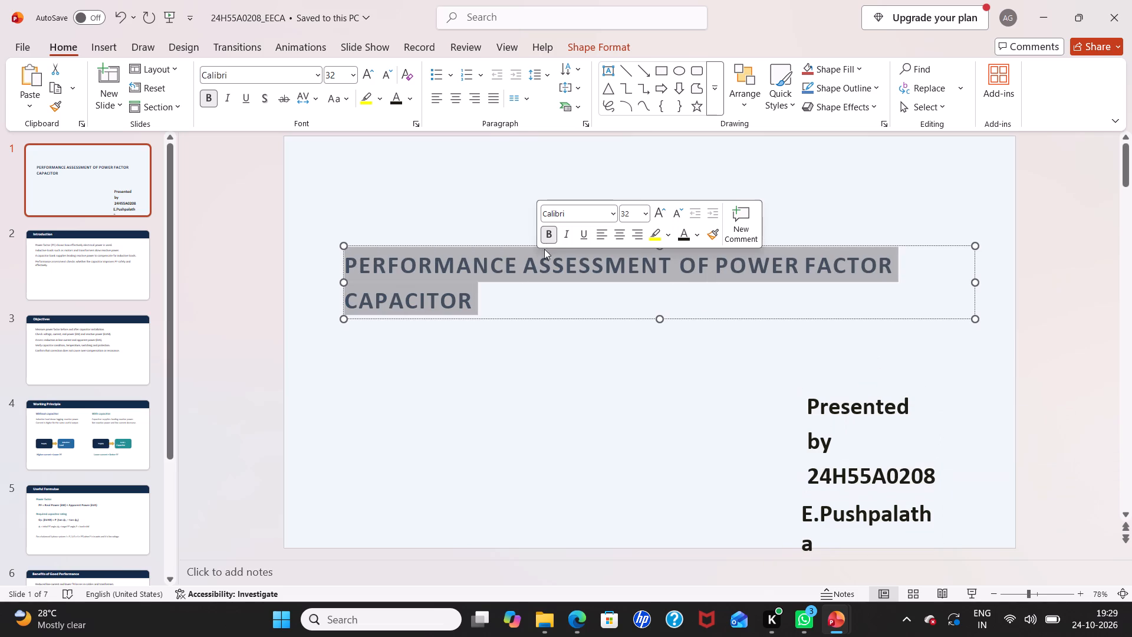
click(552, 236)
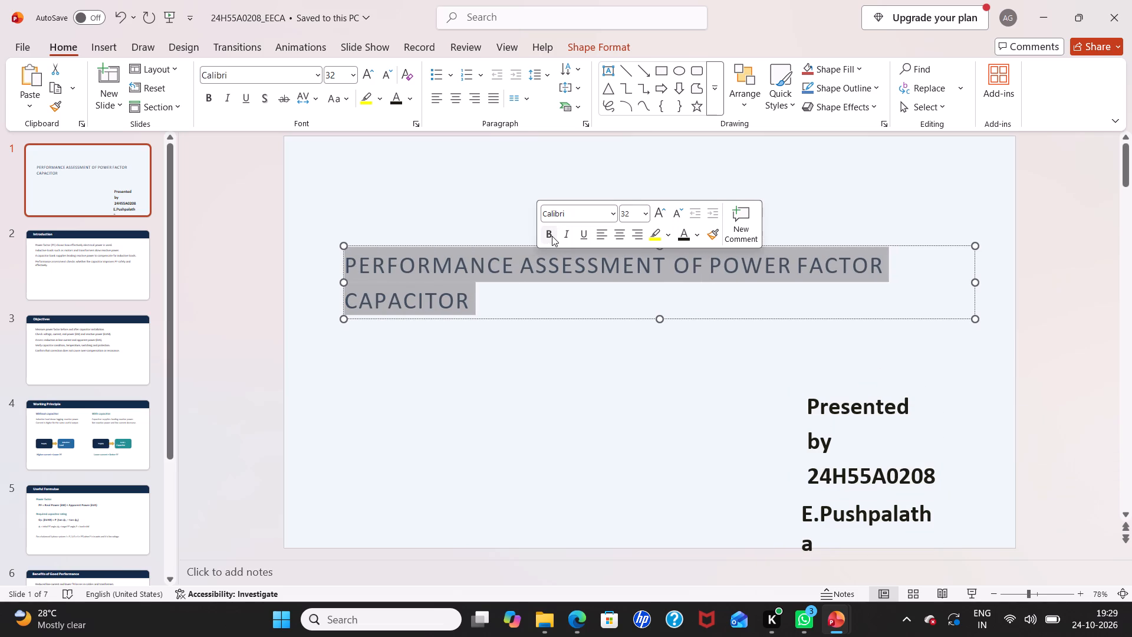
click(552, 236)
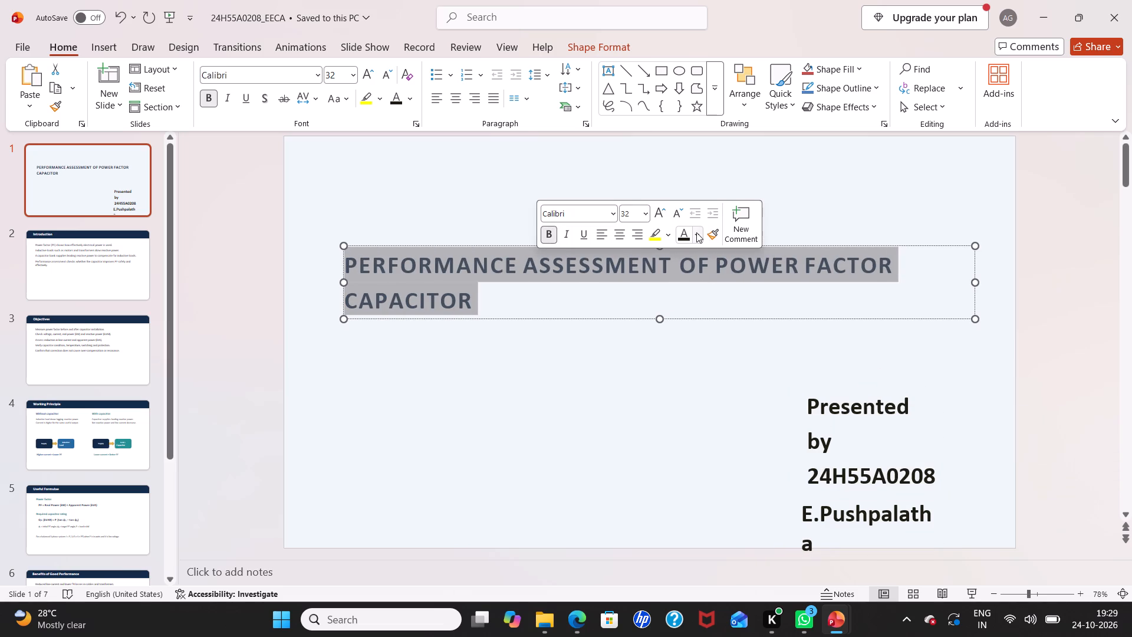
click(696, 232)
click(708, 309)
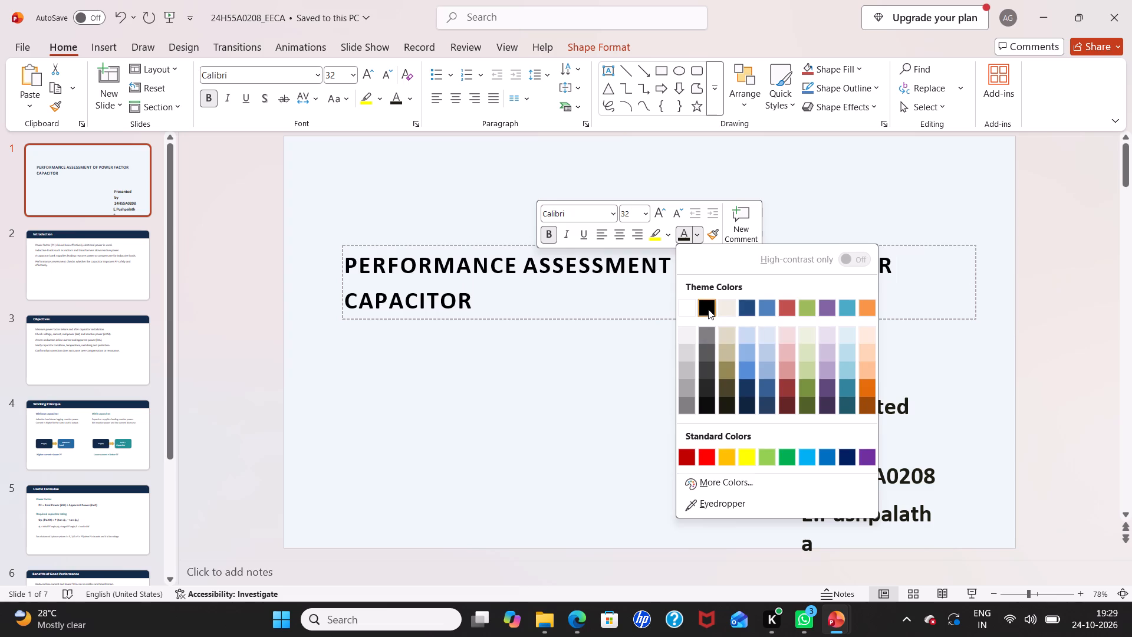
click(565, 380)
Widen the presenter credits text box so each line of the bold text fits without wrapping.
double_click(801, 431)
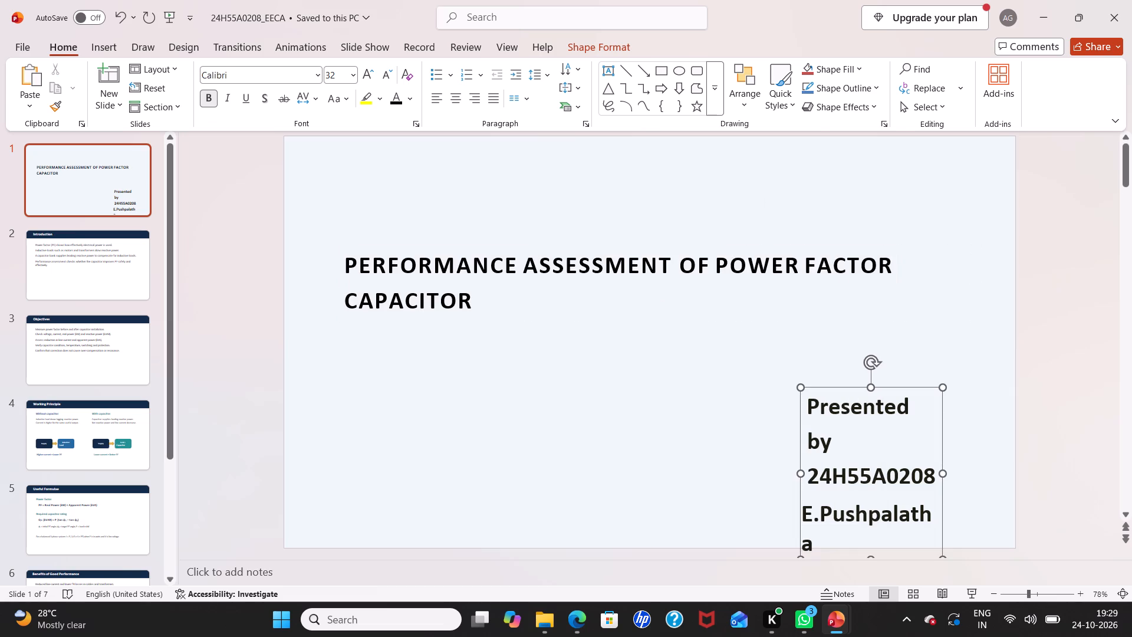
double_click(841, 447)
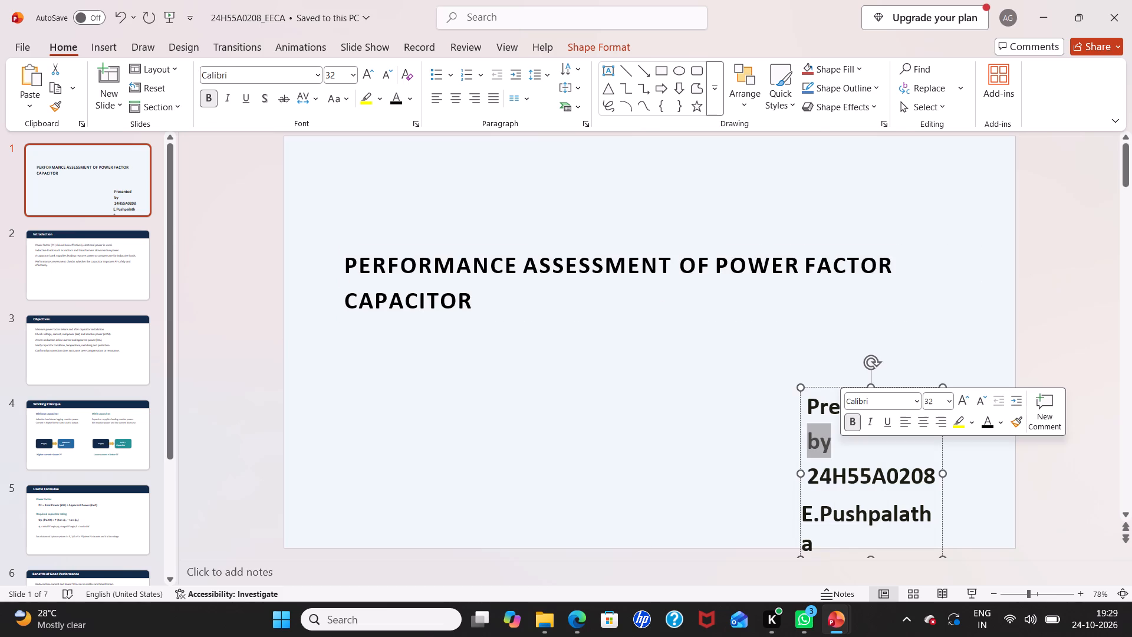
double_click(818, 461)
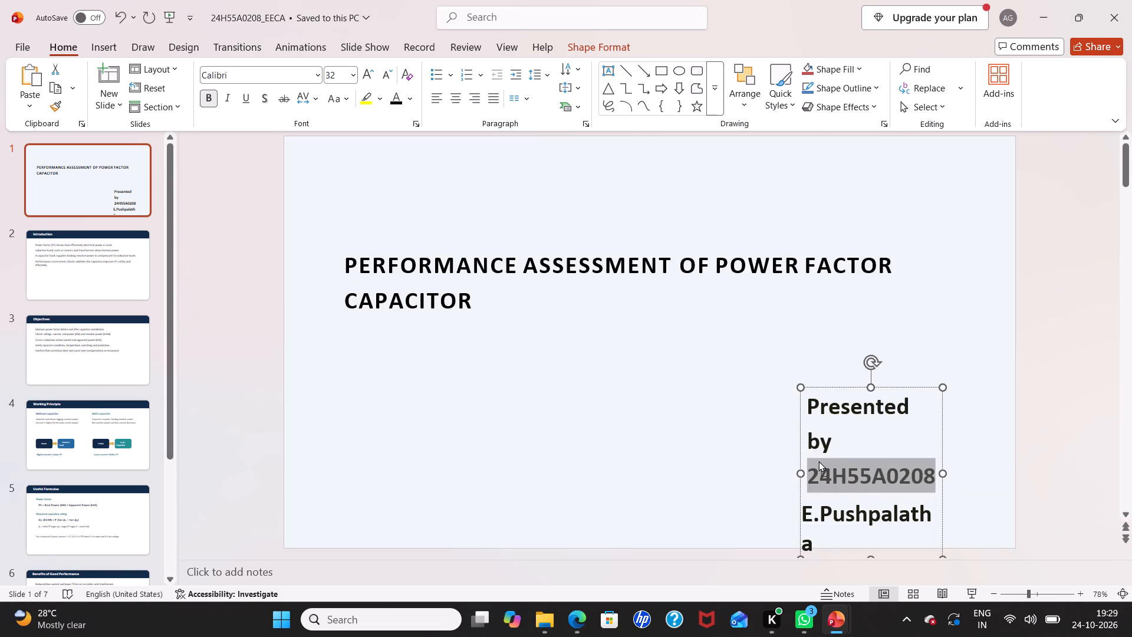
click(818, 461)
drag(942, 474, 1032, 459)
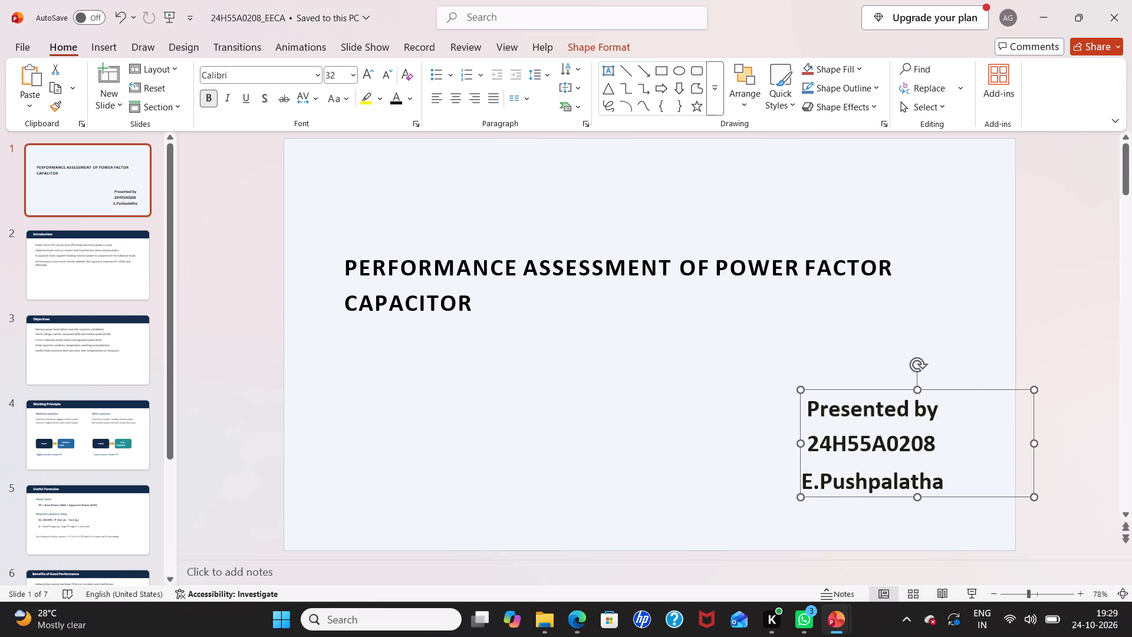
Set the font size of all the presenter credits text to 24.
triple_click(806, 415)
click(806, 415)
drag(808, 409, 931, 546)
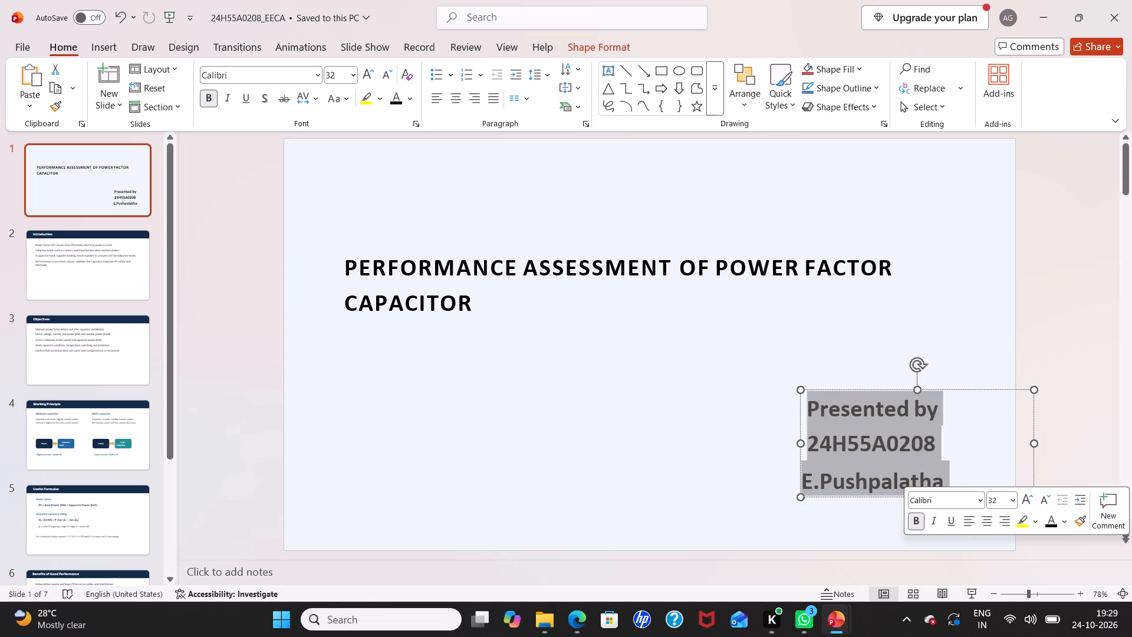
click(1011, 497)
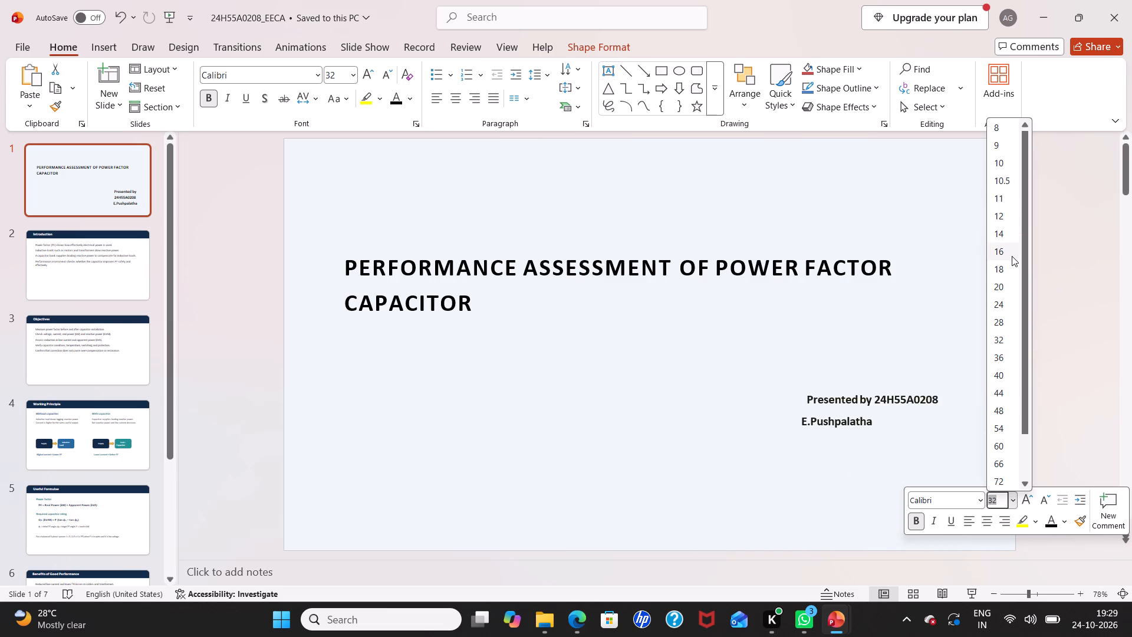
click(1005, 305)
click(847, 349)
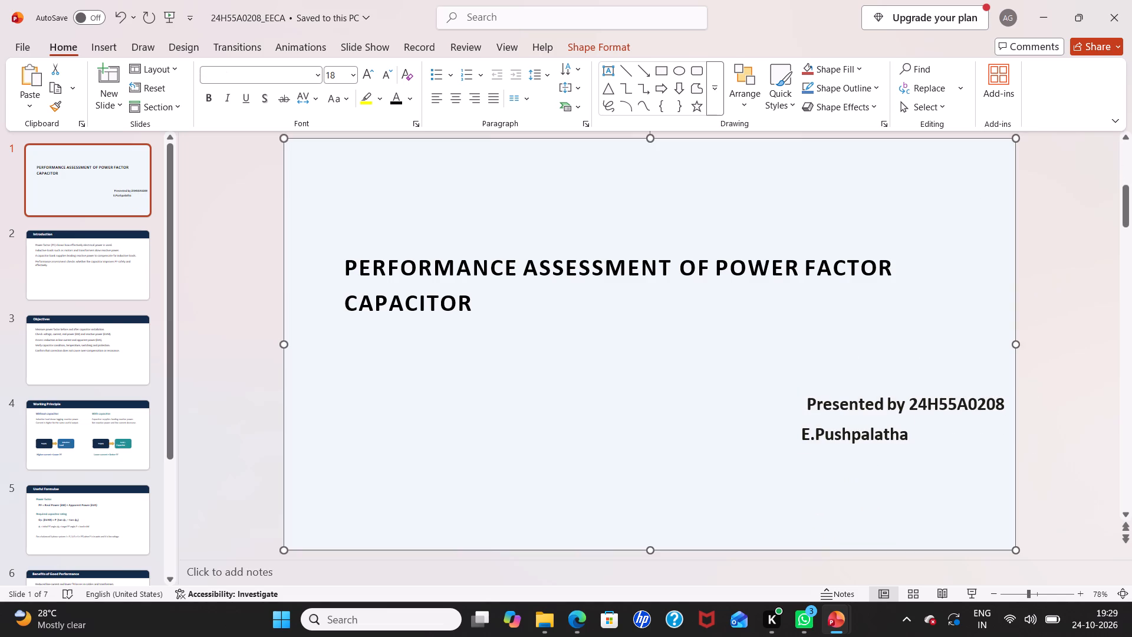
Put the roll number on its own line below "Presented by", remove its leading space, and indent the presenter's name with two spaces.
click(907, 402)
key(Return)
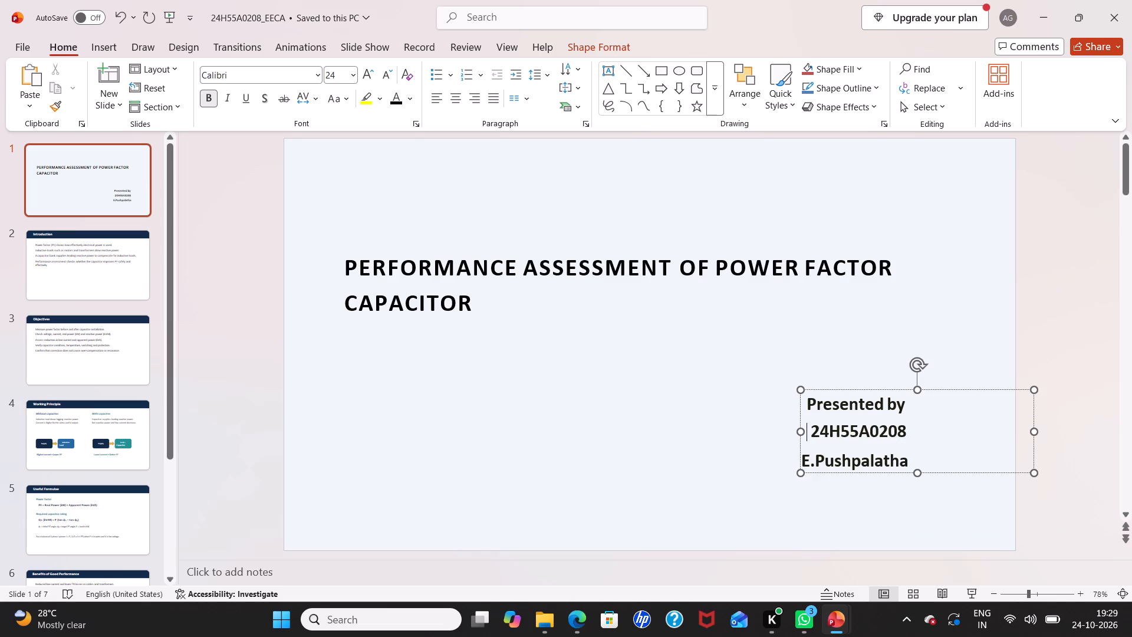
key(BackSpace)
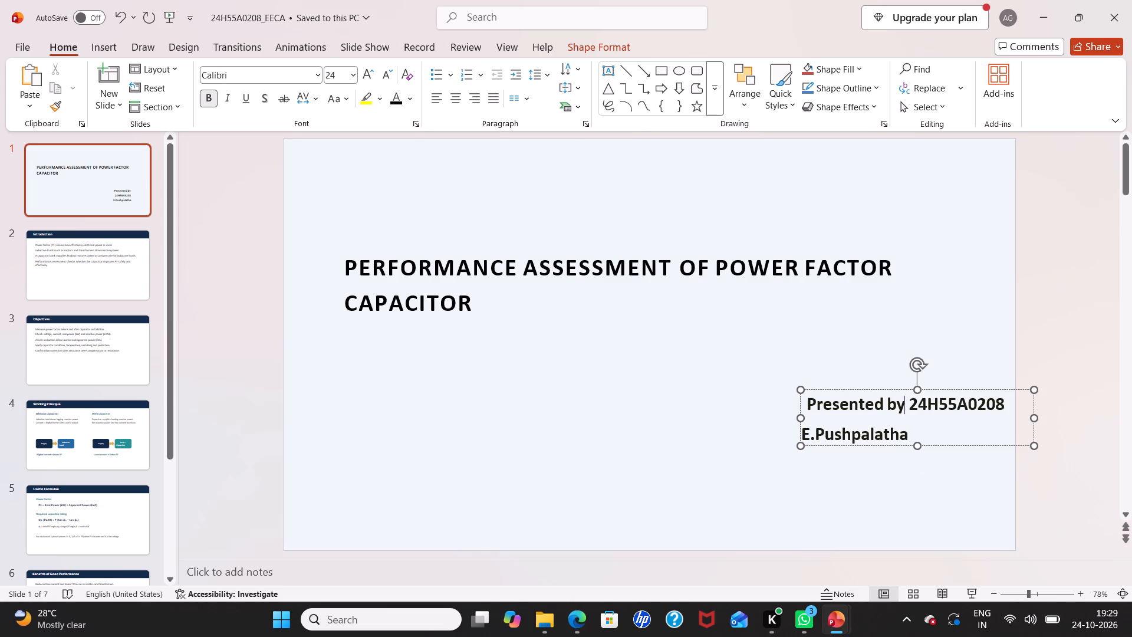
key(Return)
key(Right)
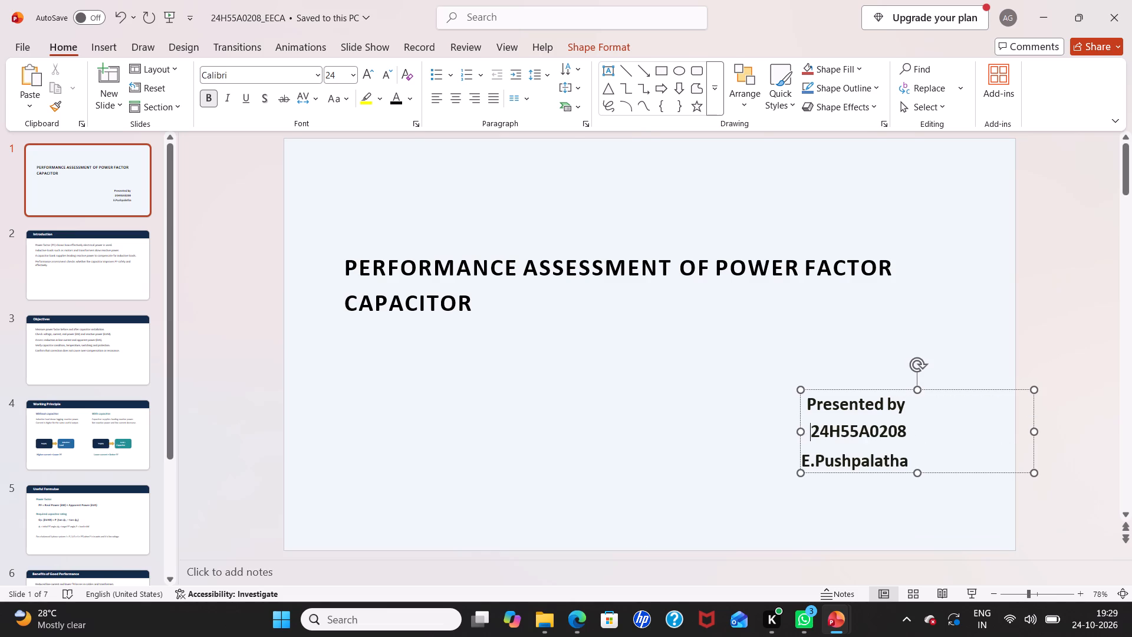
key(BackSpace)
key(Down)
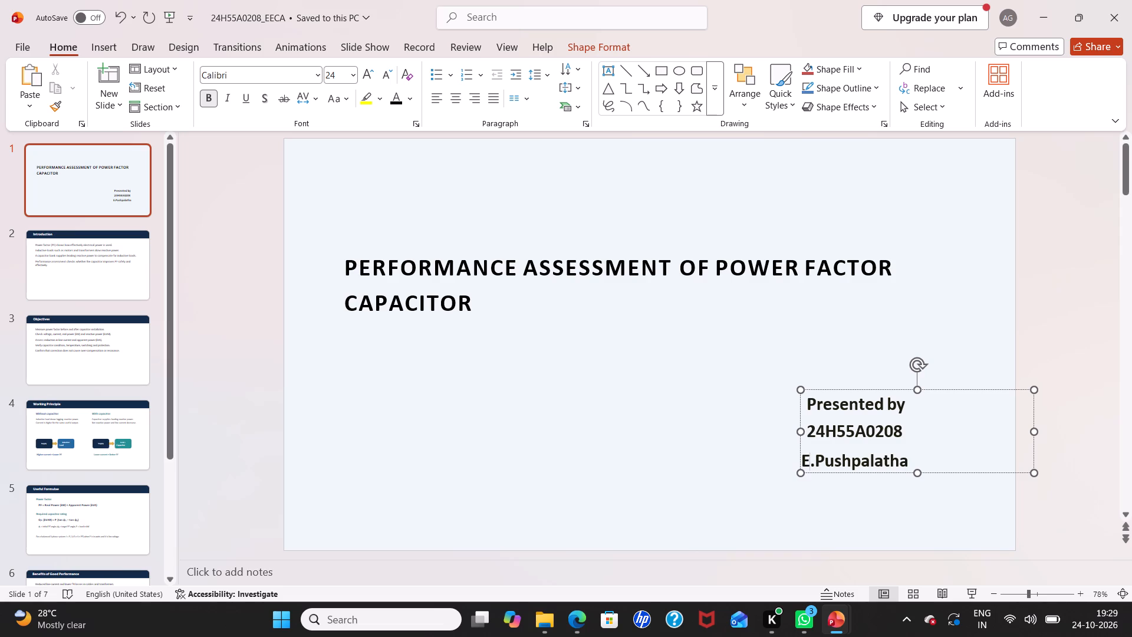
key(Left)
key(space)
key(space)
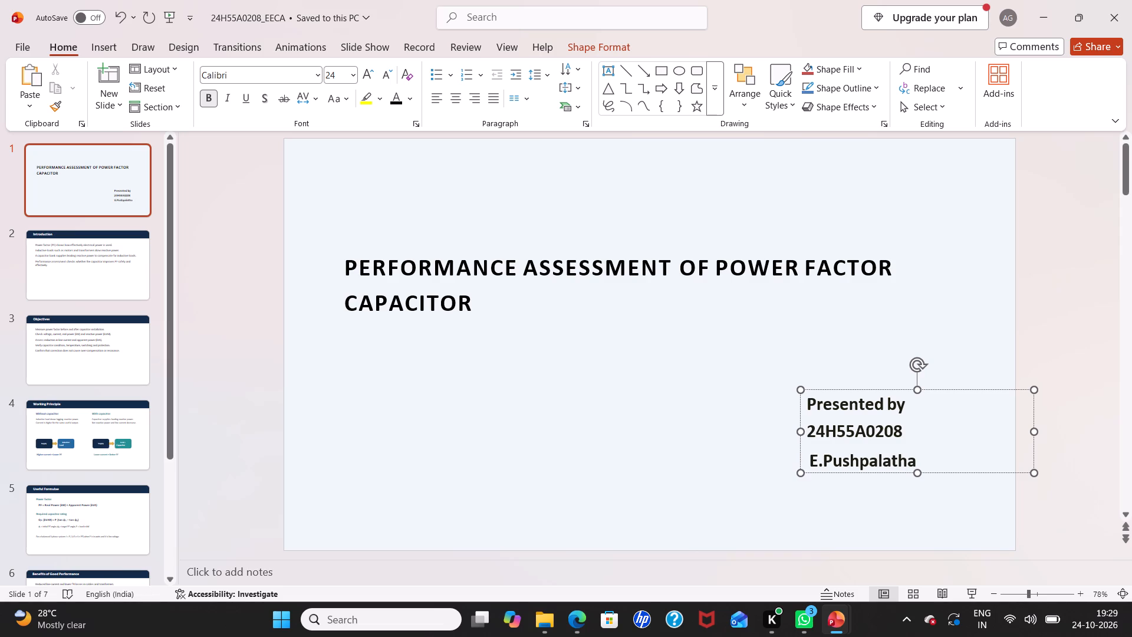
Add a colon after "Presented by" in the slide 1 presenter credits.
click(930, 409)
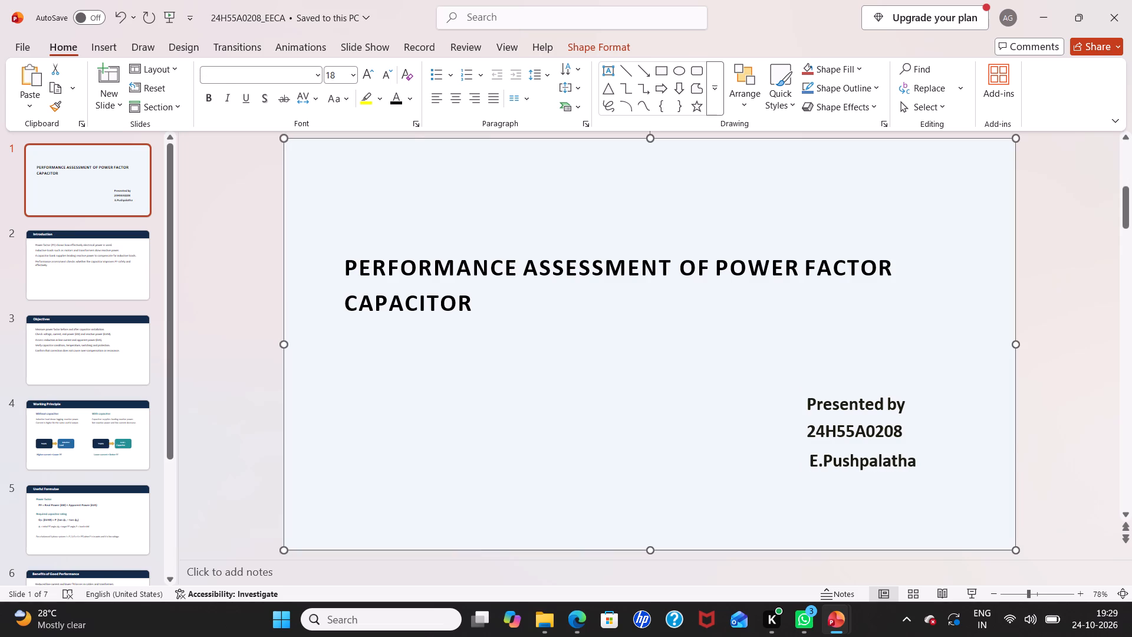
click(910, 405)
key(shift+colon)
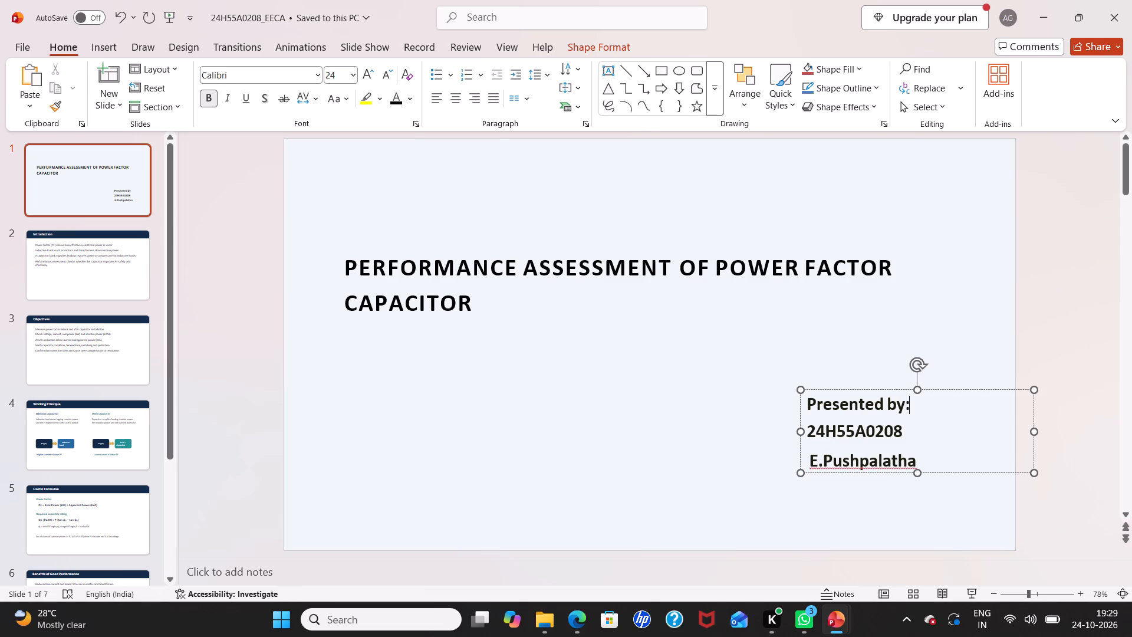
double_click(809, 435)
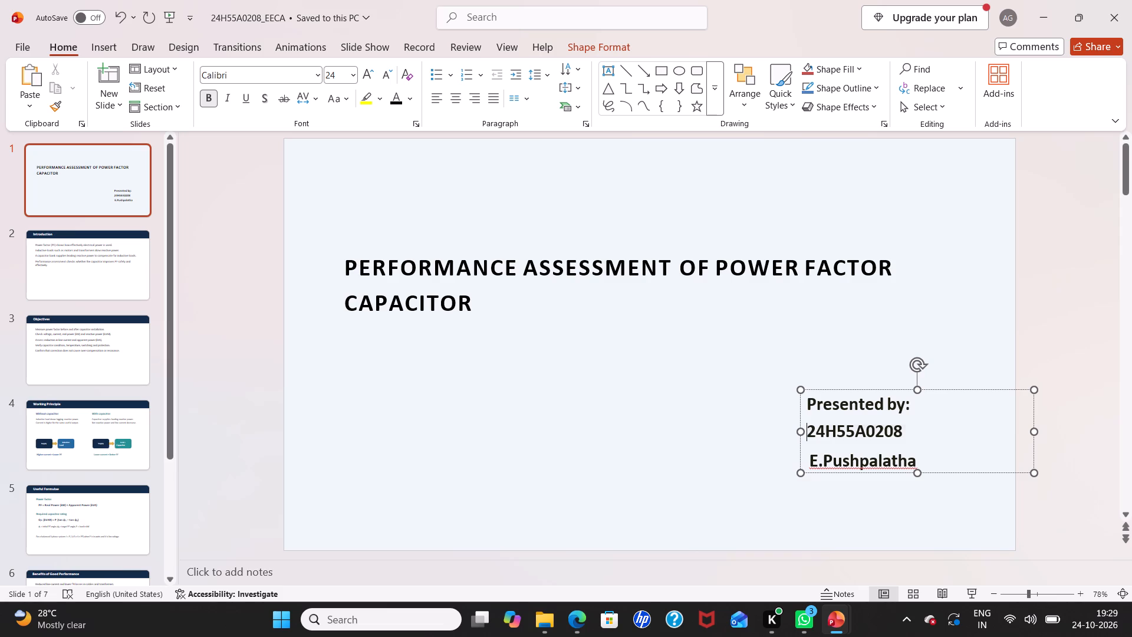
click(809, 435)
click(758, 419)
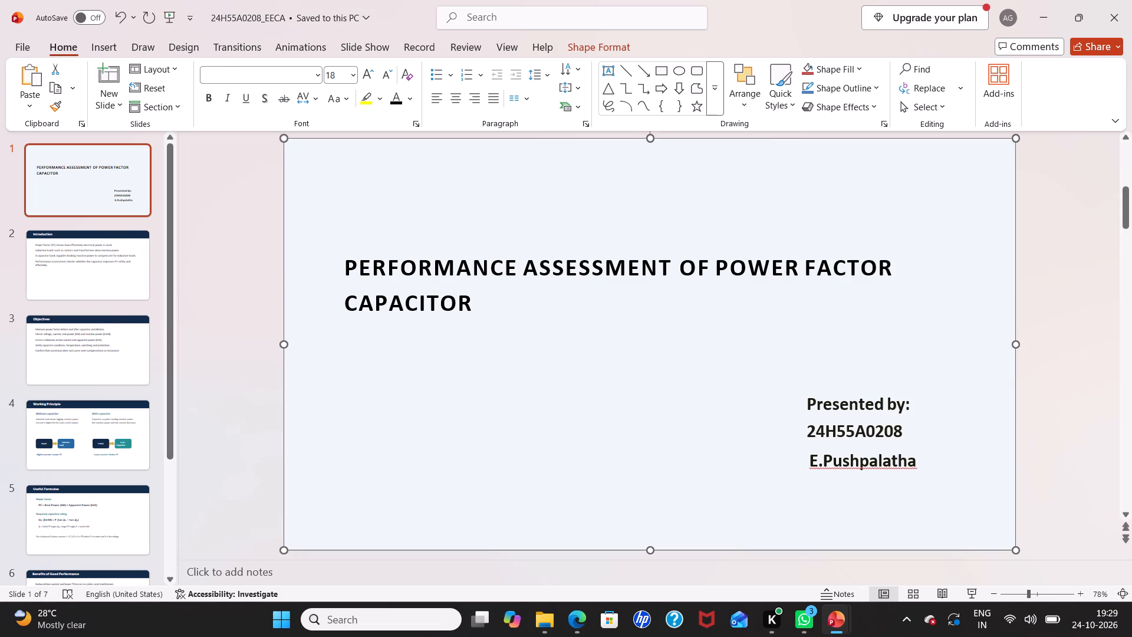
Insert the picture cmr_logo-removebg-preview from the Downloads folder on slide 1.
click(108, 46)
click(107, 81)
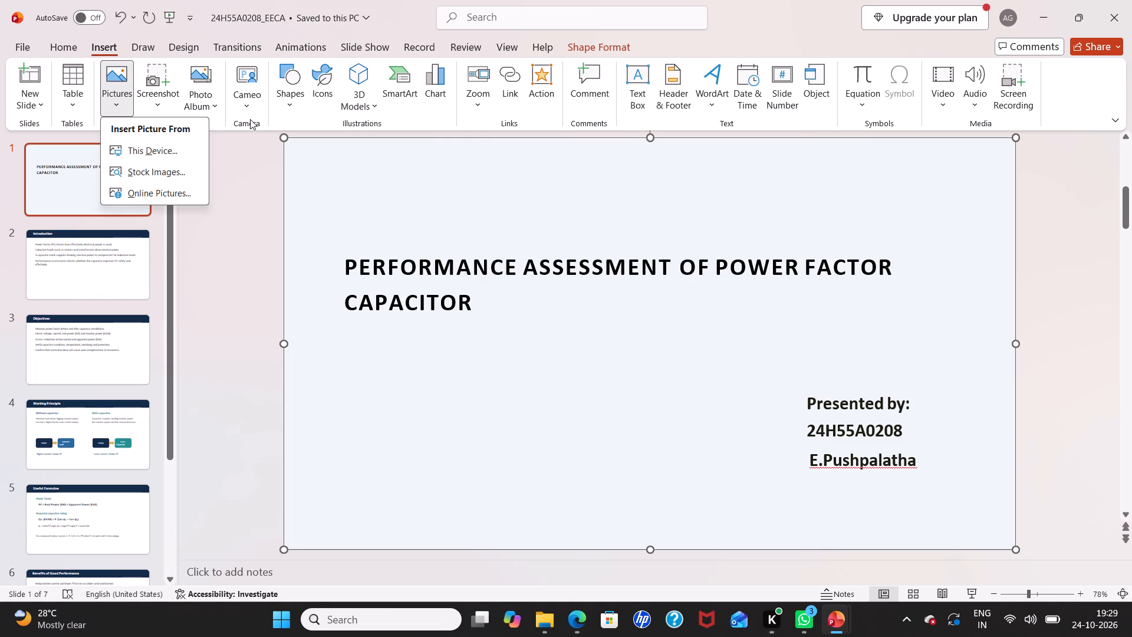
click(158, 147)
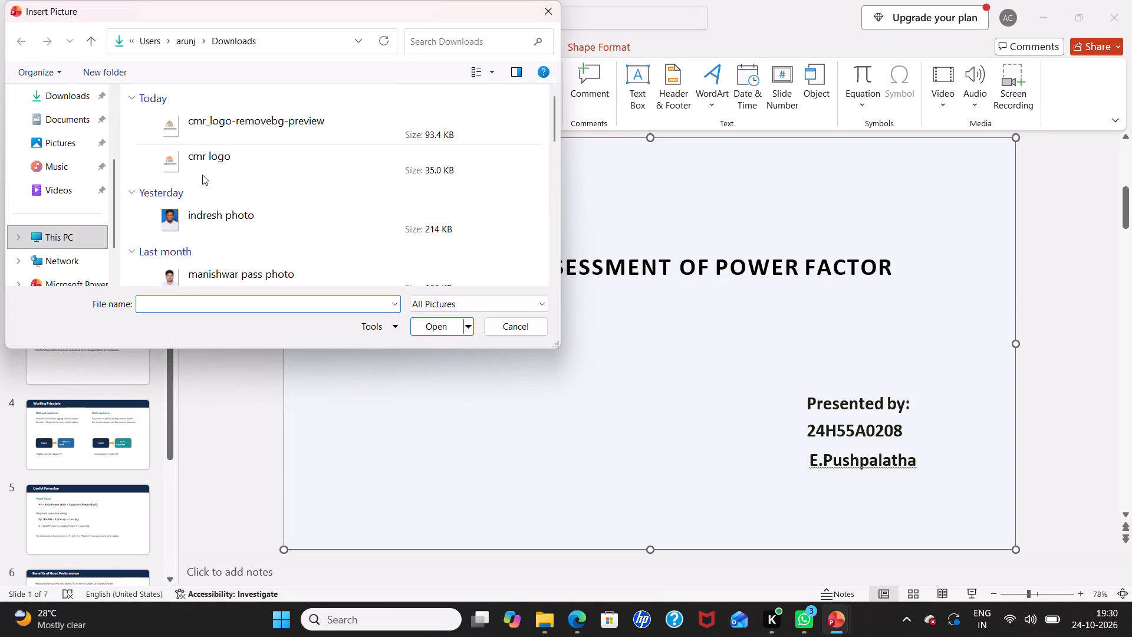
click(218, 126)
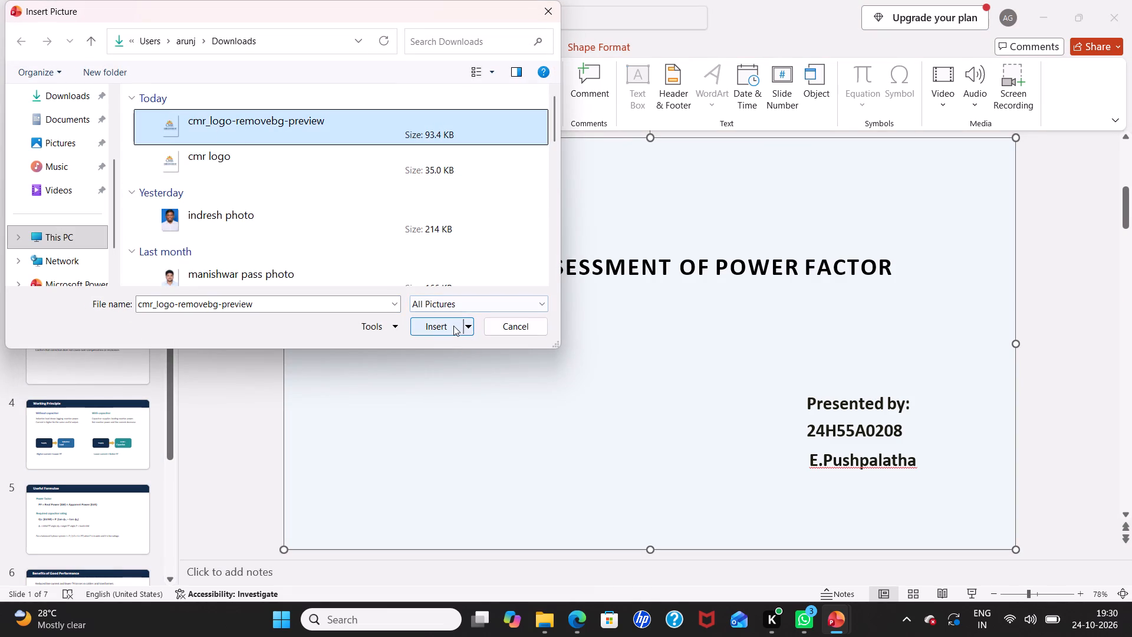
click(453, 326)
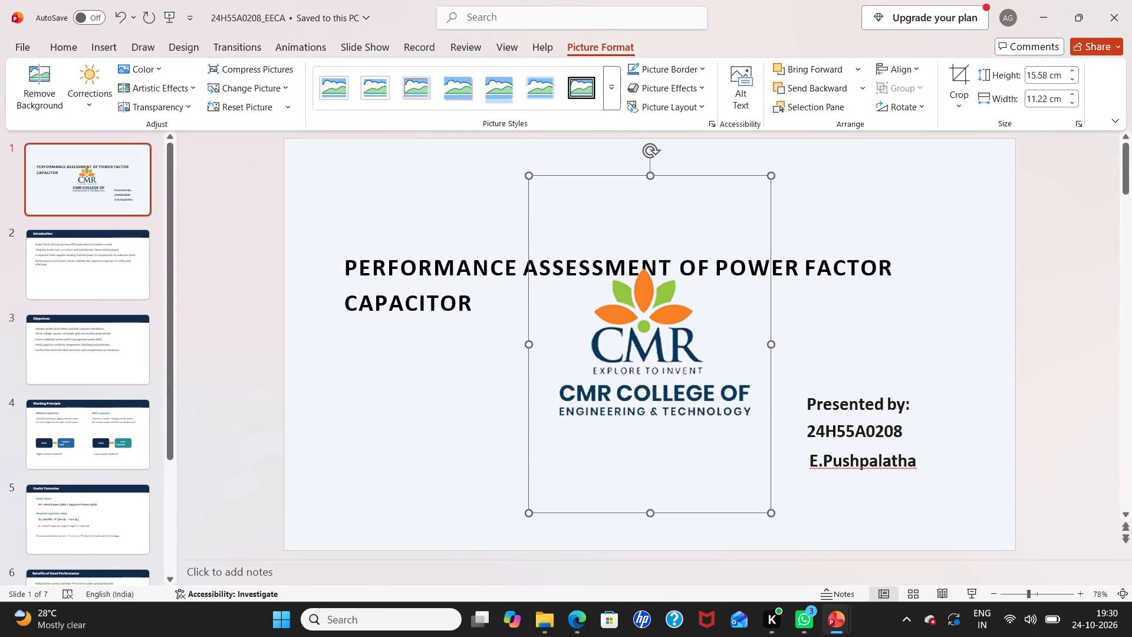
Shrink the college logo to about 9.25 cm high by 6.66 cm wide and place it in the slide's upper-left corner above the title.
drag(628, 386, 424, 248)
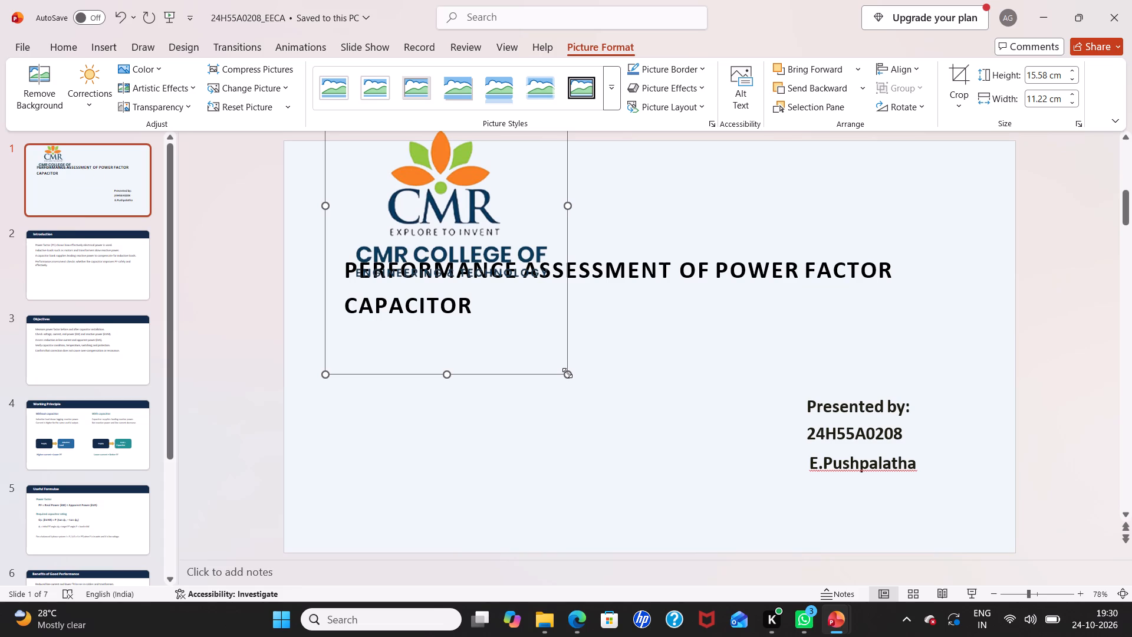
drag(567, 373, 435, 238)
drag(412, 153, 410, 176)
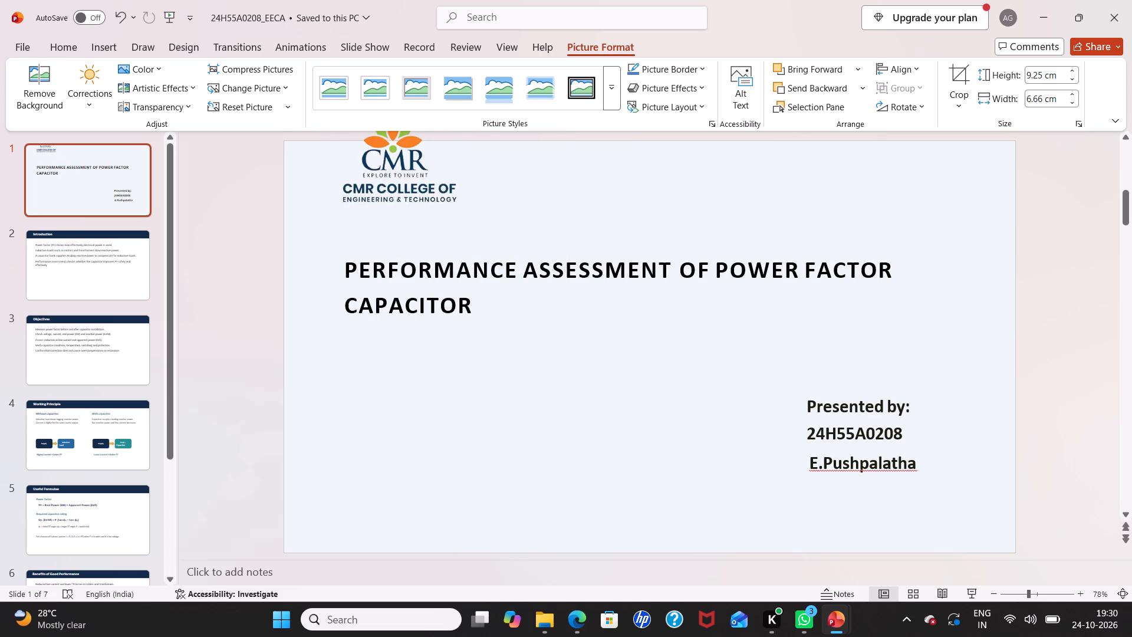
drag(410, 176, 397, 204)
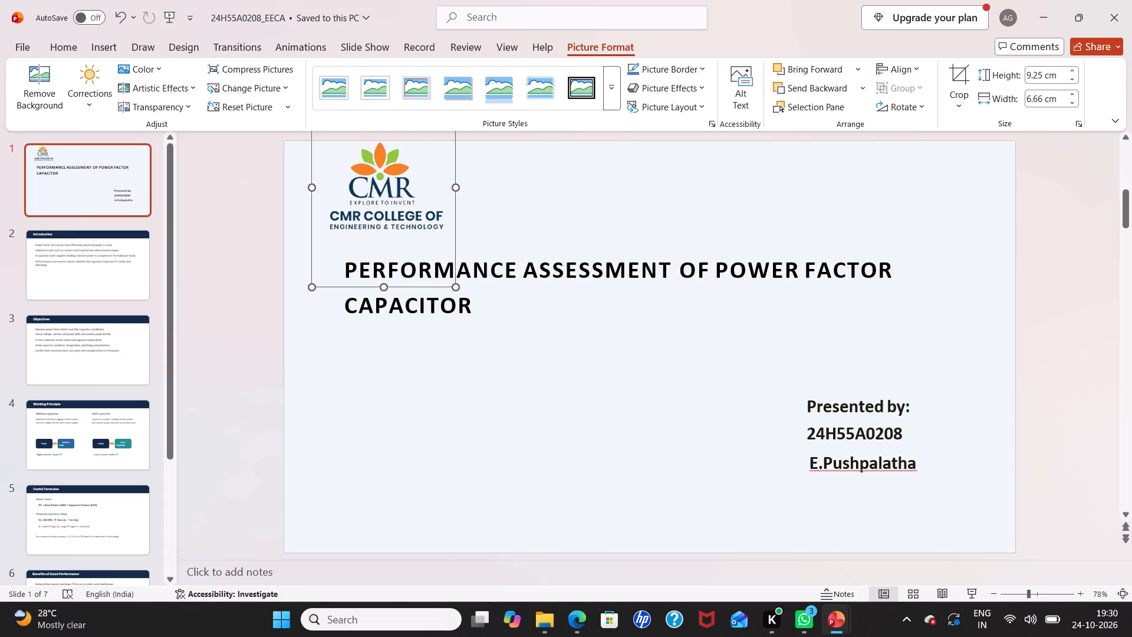
drag(391, 217, 377, 224)
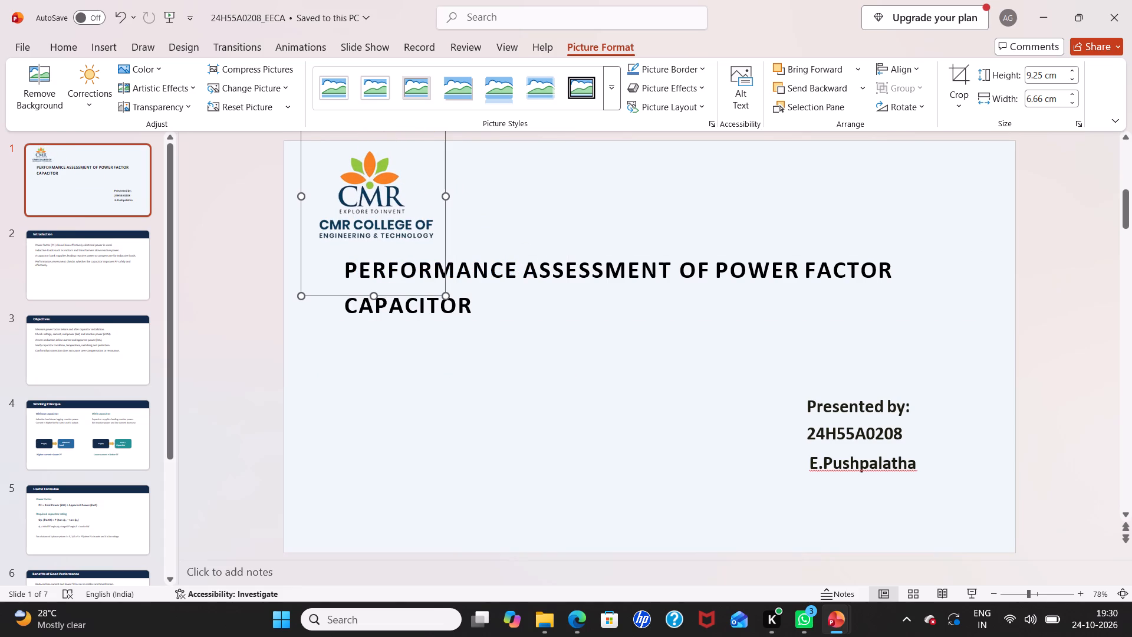
Move the slide 1 title text box slightly down so it clears the college logo.
click(578, 254)
drag(540, 251, 541, 269)
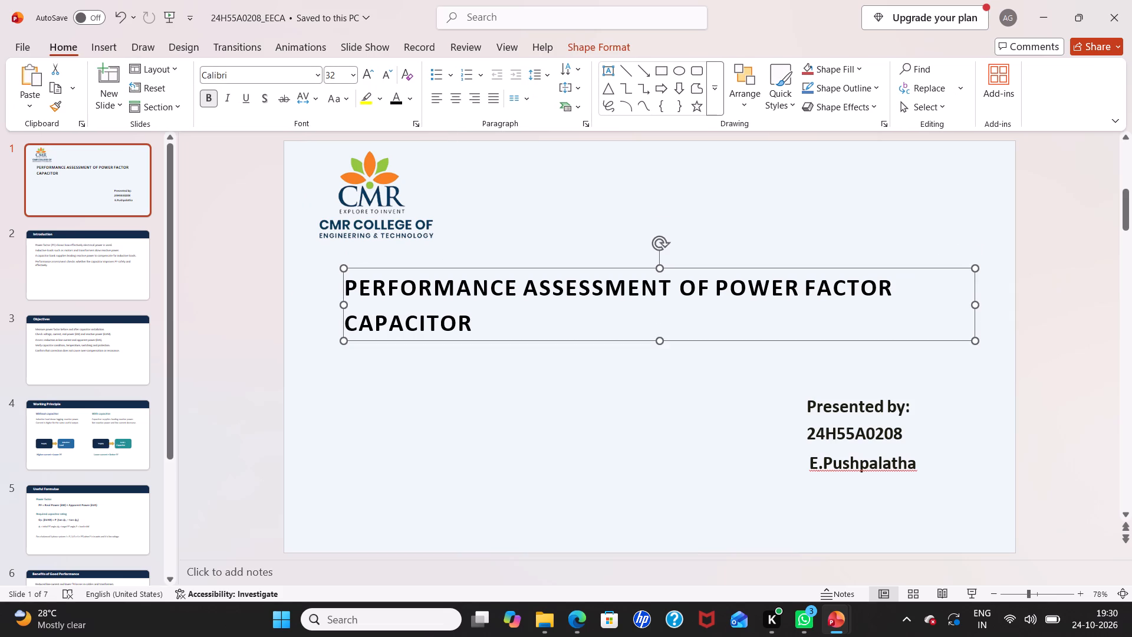
click(570, 204)
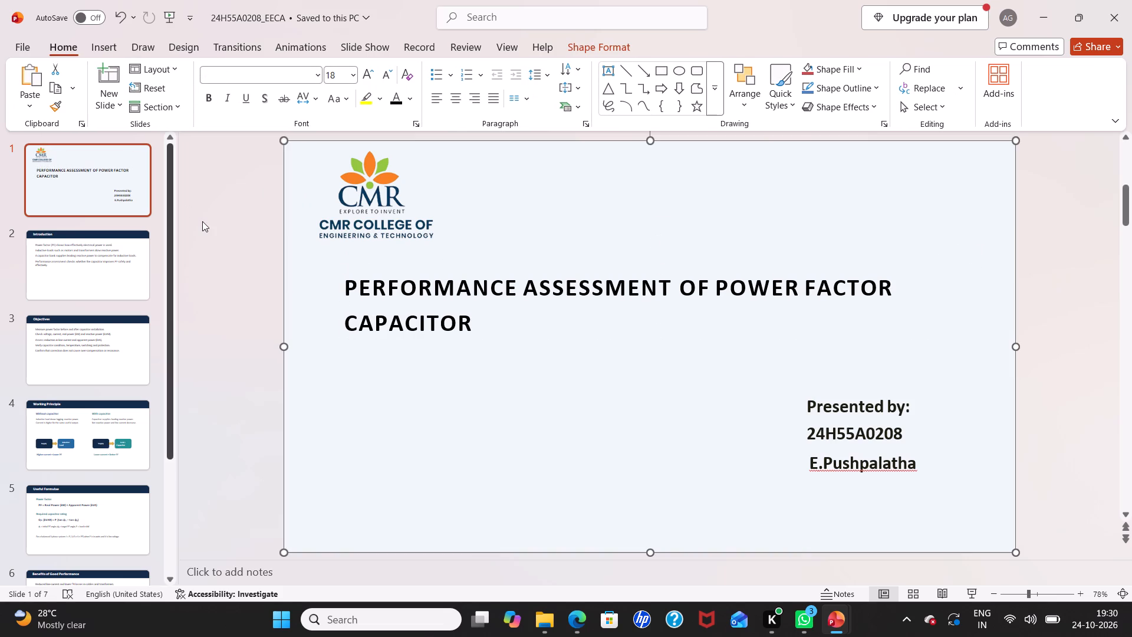
click(202, 221)
Review the content slides from Introduction through Benefits of Good Performance.
click(84, 290)
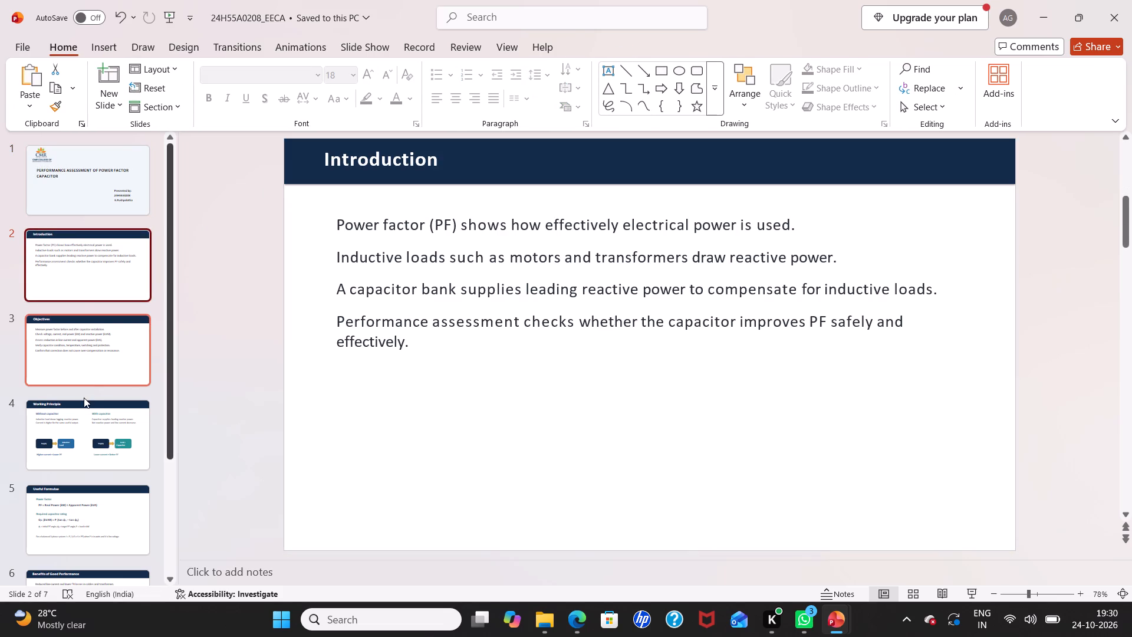
click(94, 355)
scroll(94, 355, down, 2)
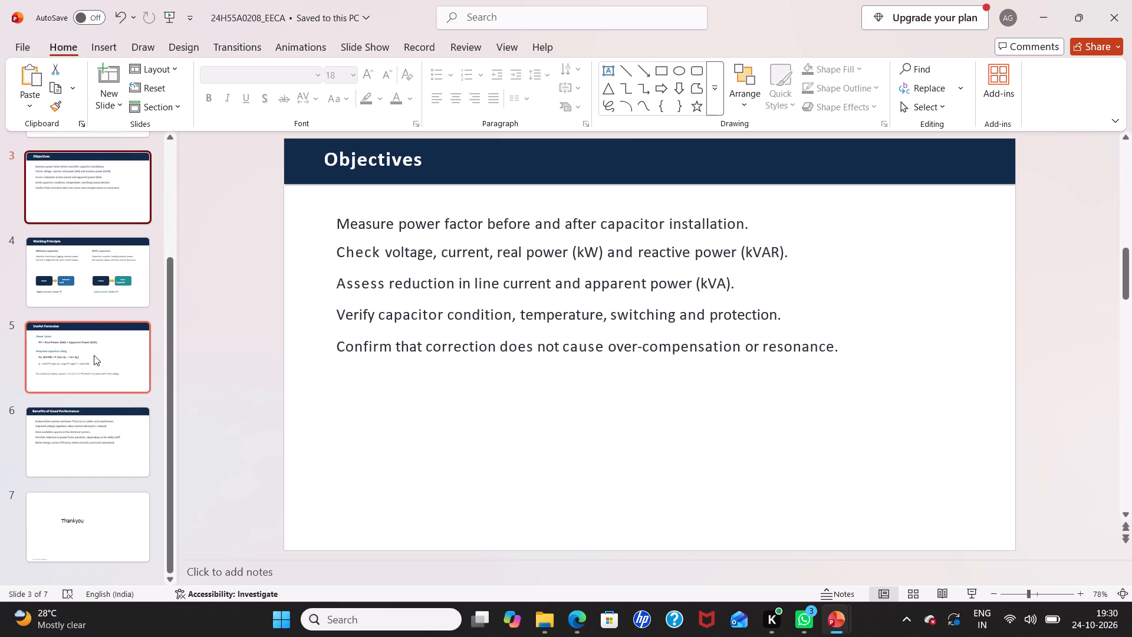
click(94, 355)
click(84, 275)
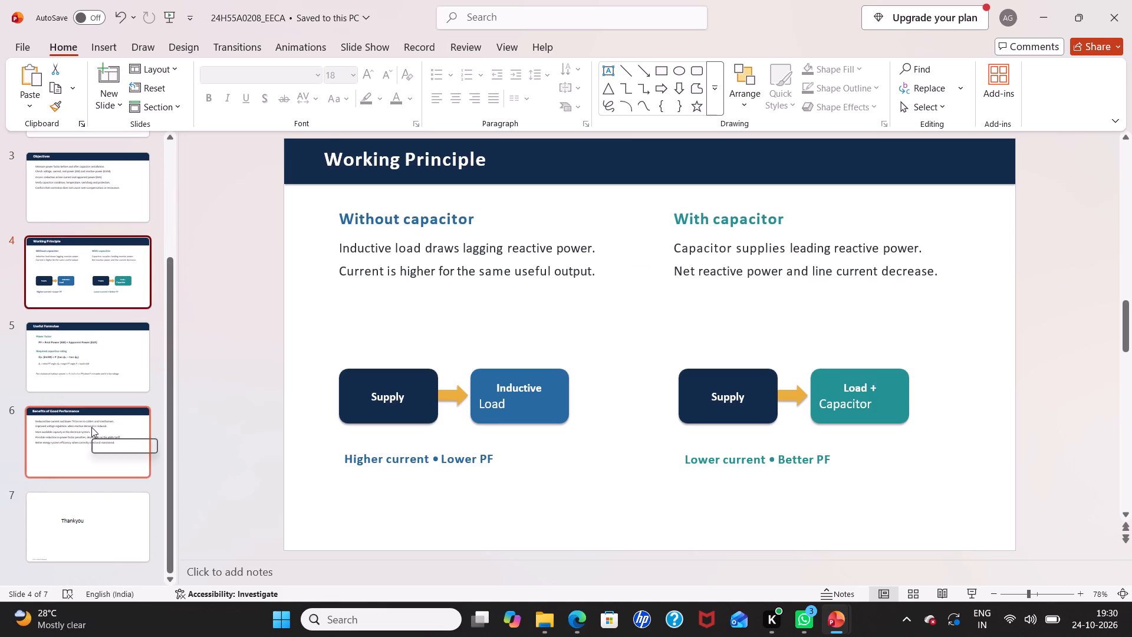
click(91, 427)
scroll(91, 427, down, 2)
Delete the small Electrical Engineering footer text at the bottom of slide 7.
click(85, 522)
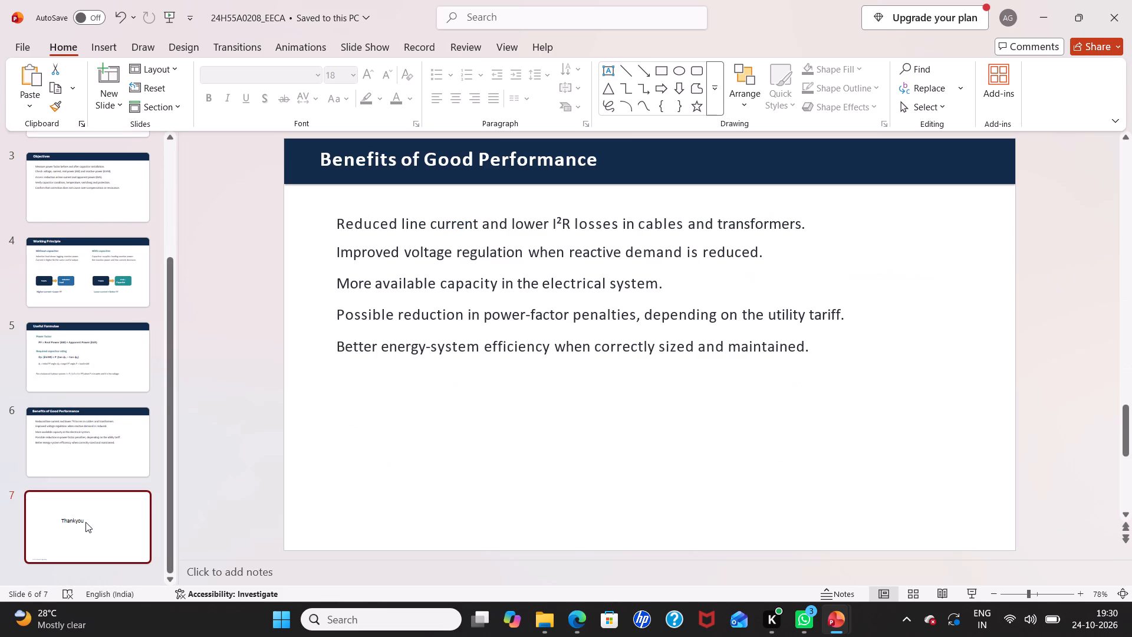
triple_click(343, 533)
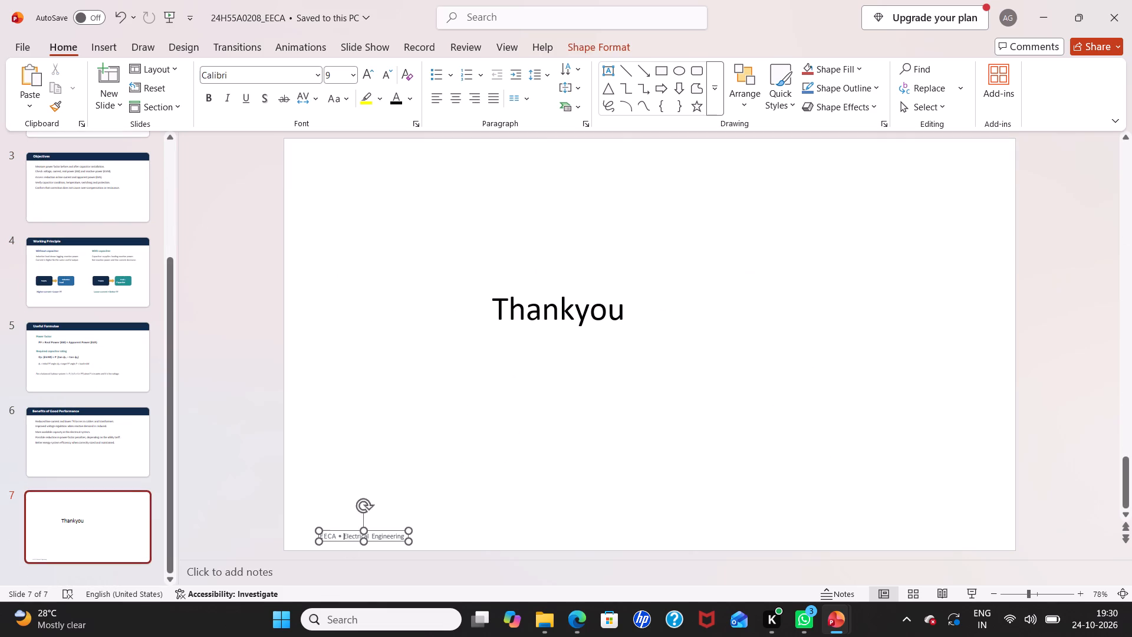
key(BackSpace)
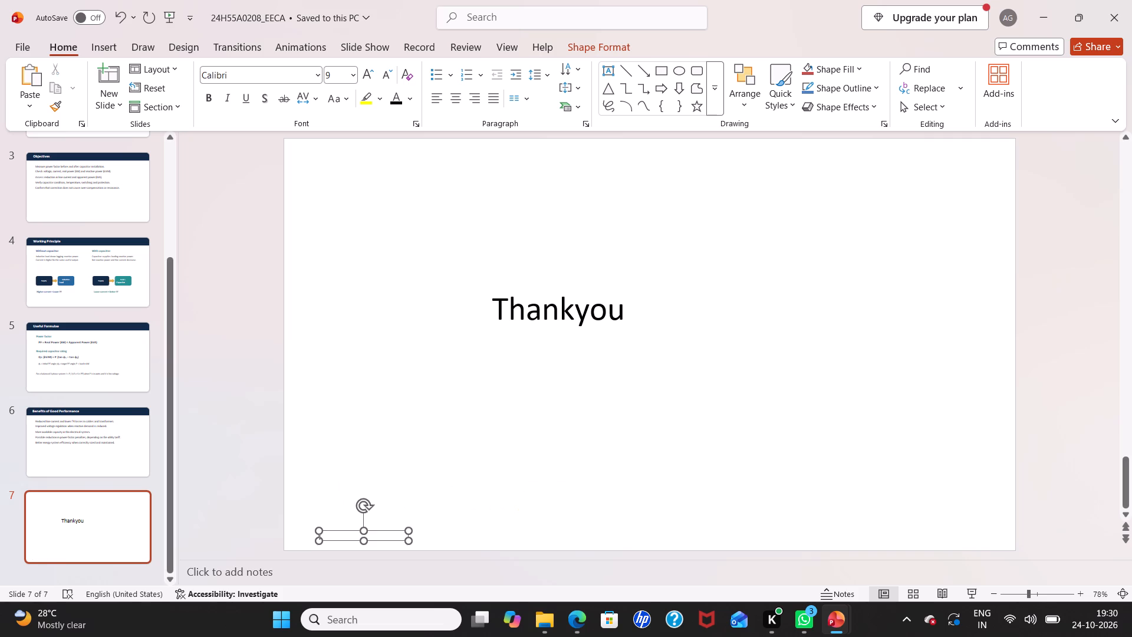
click(456, 469)
Format the "Thankyou" text on slide 7 in Bernard MT Condensed at size 60.
click(540, 304)
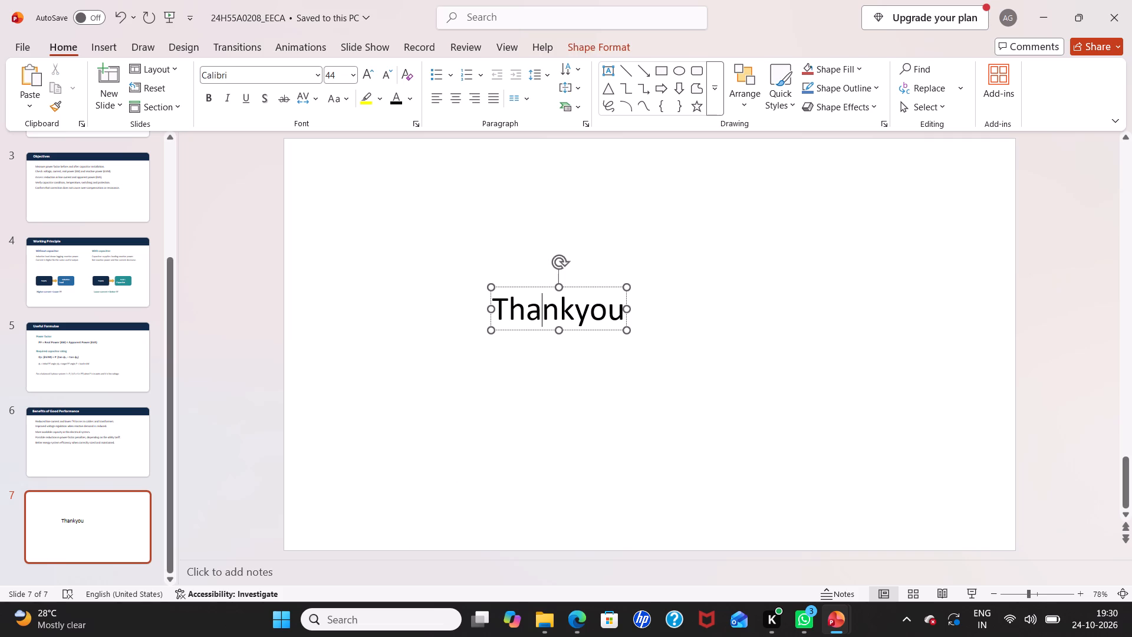
double_click(540, 304)
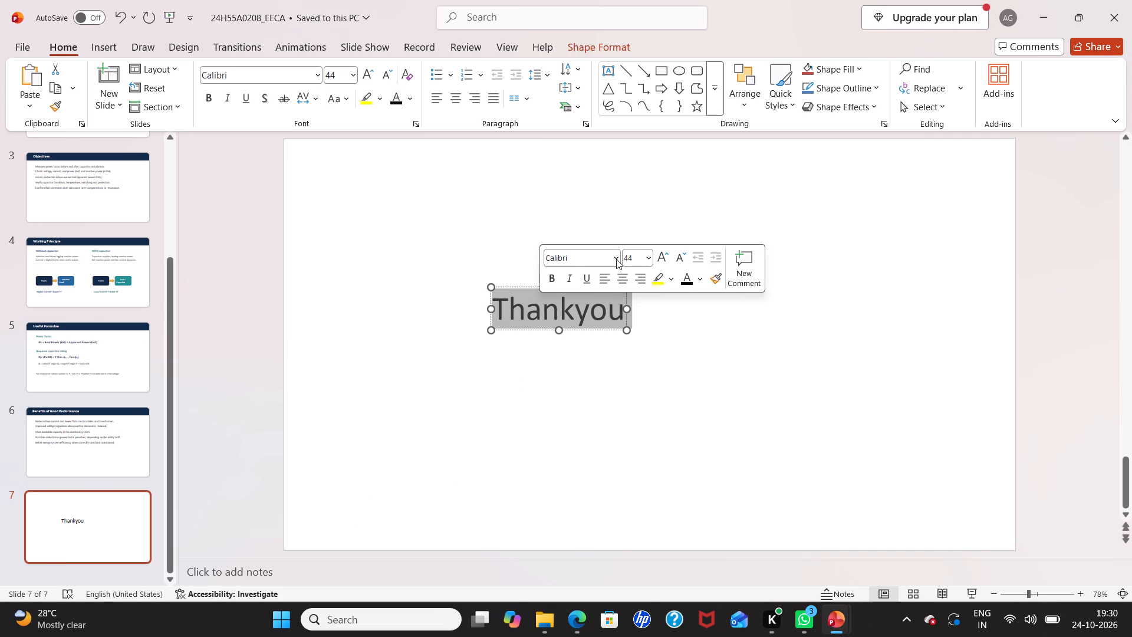
click(616, 259)
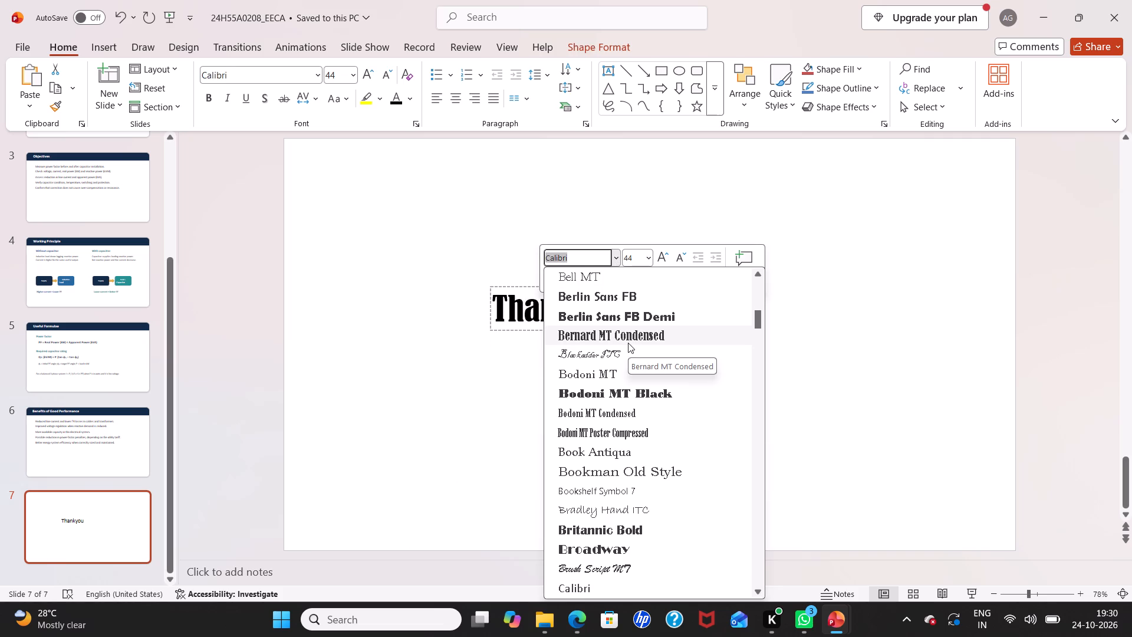
click(627, 333)
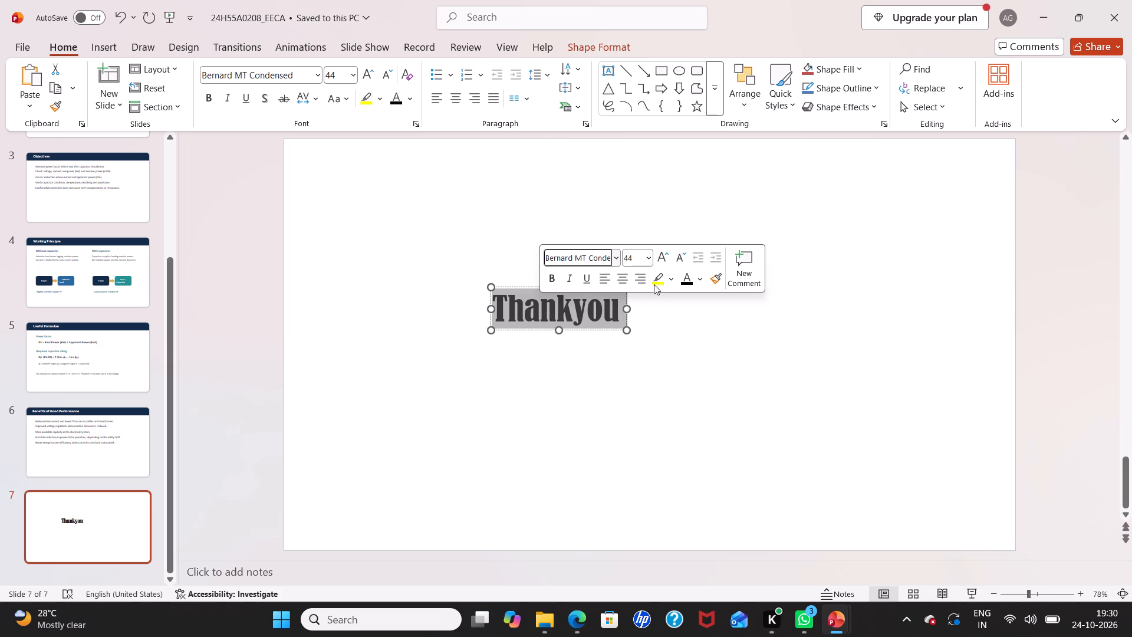
click(651, 252)
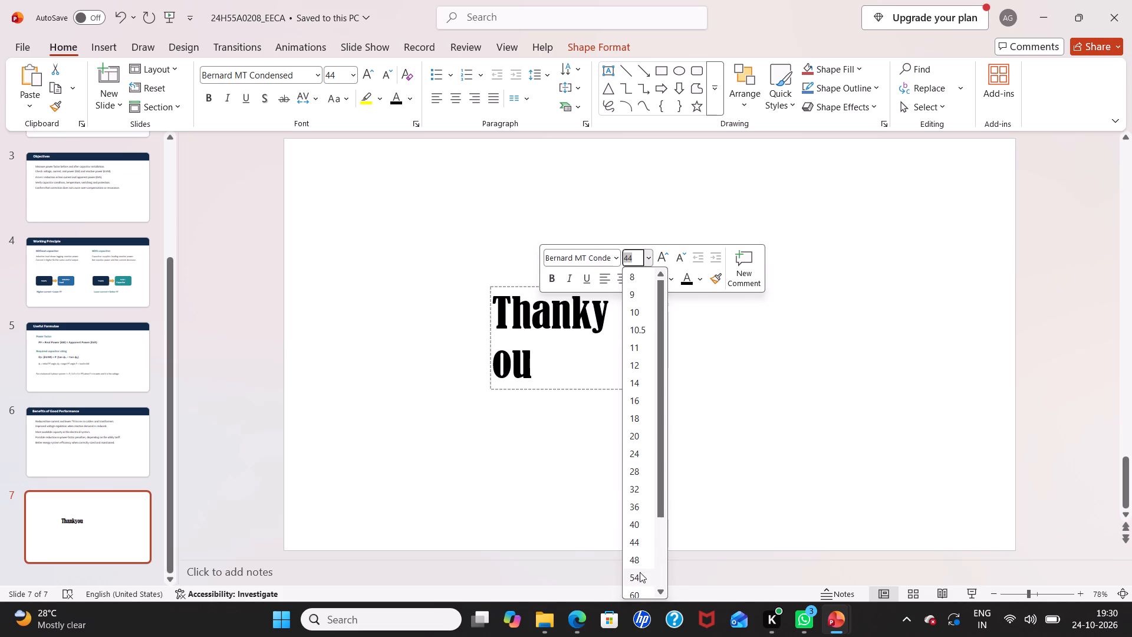
click(643, 590)
click(860, 393)
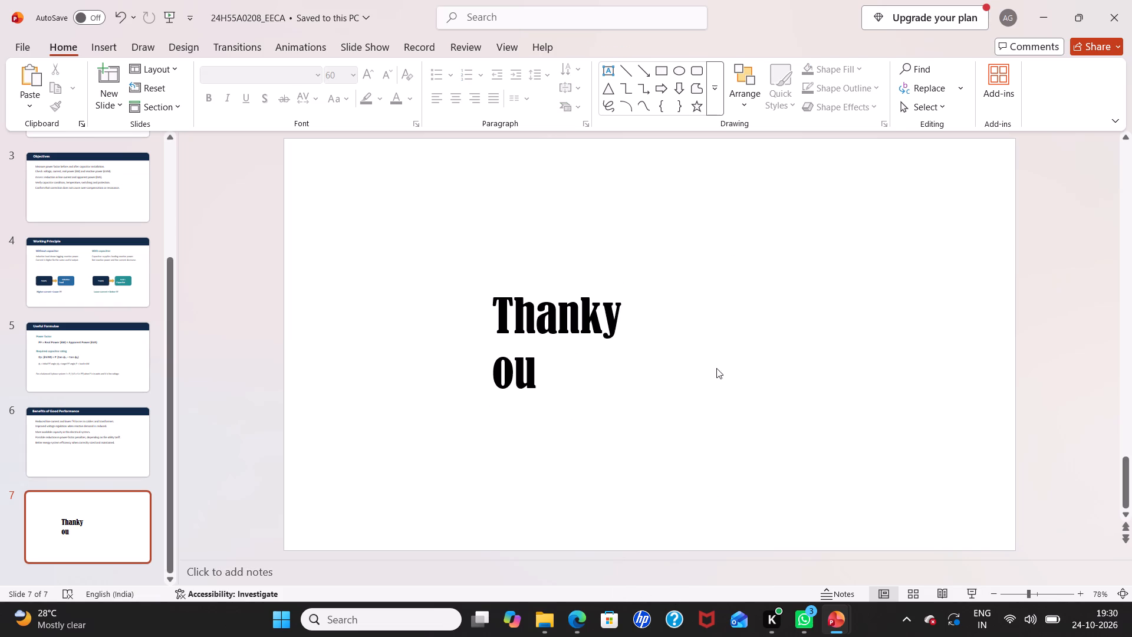
Widen the "Thankyou" text box so the word fits on one line, and move it so the word sits near the slide's horizontal centre.
click(575, 349)
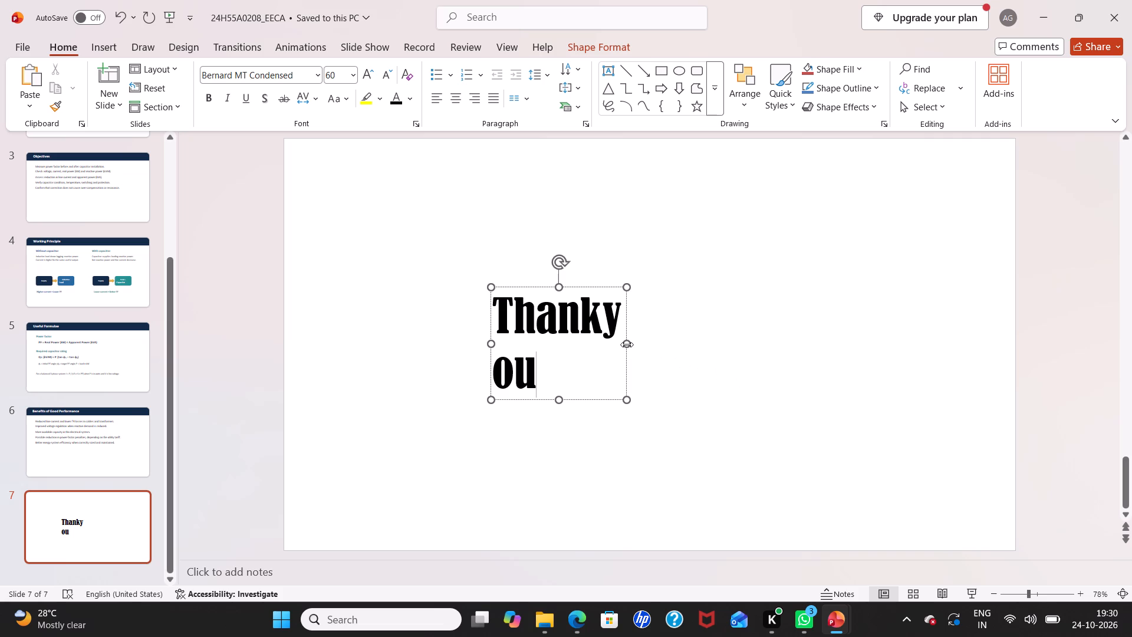
drag(628, 343, 802, 335)
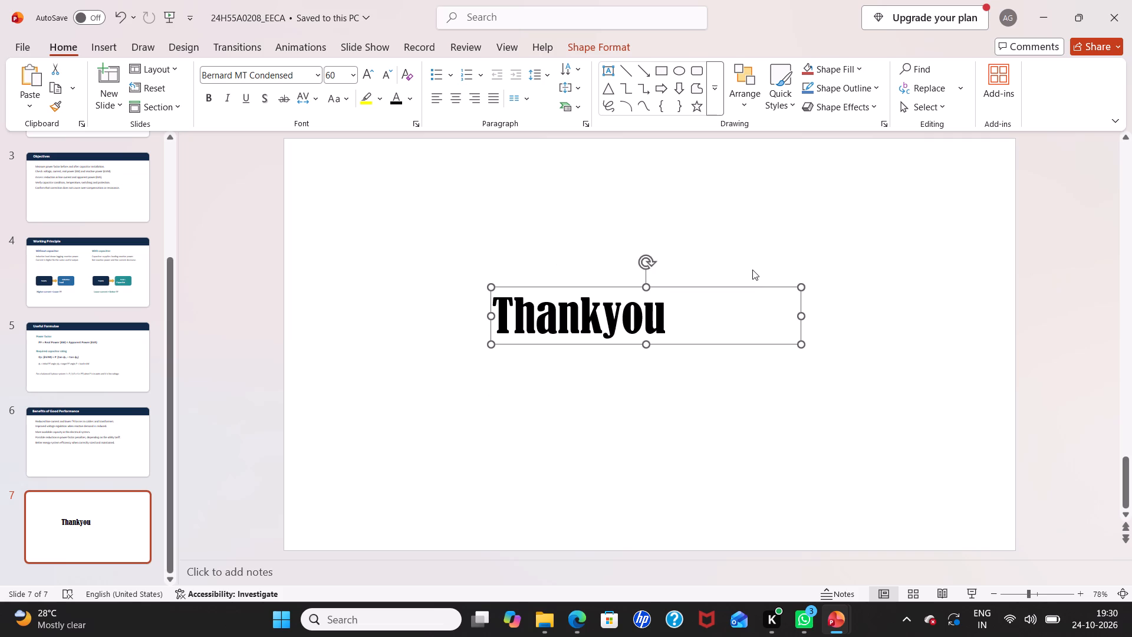
click(752, 270)
click(656, 295)
drag(630, 284, 670, 291)
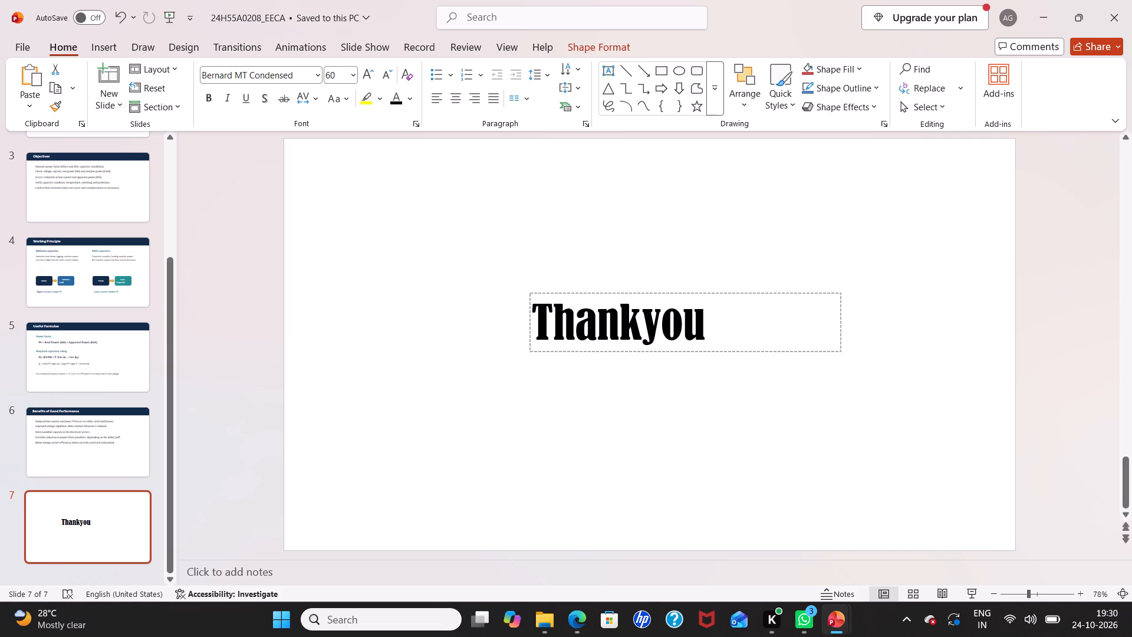
drag(670, 291, 679, 291)
click(627, 229)
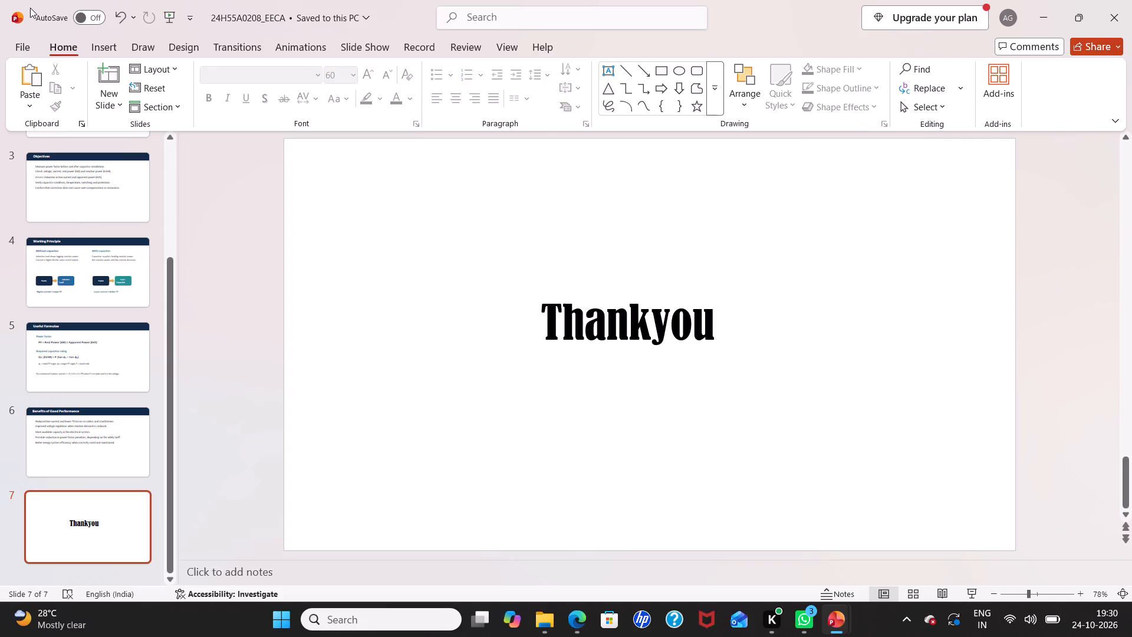
Open the Save As options for the finished EECA presentation.
click(26, 50)
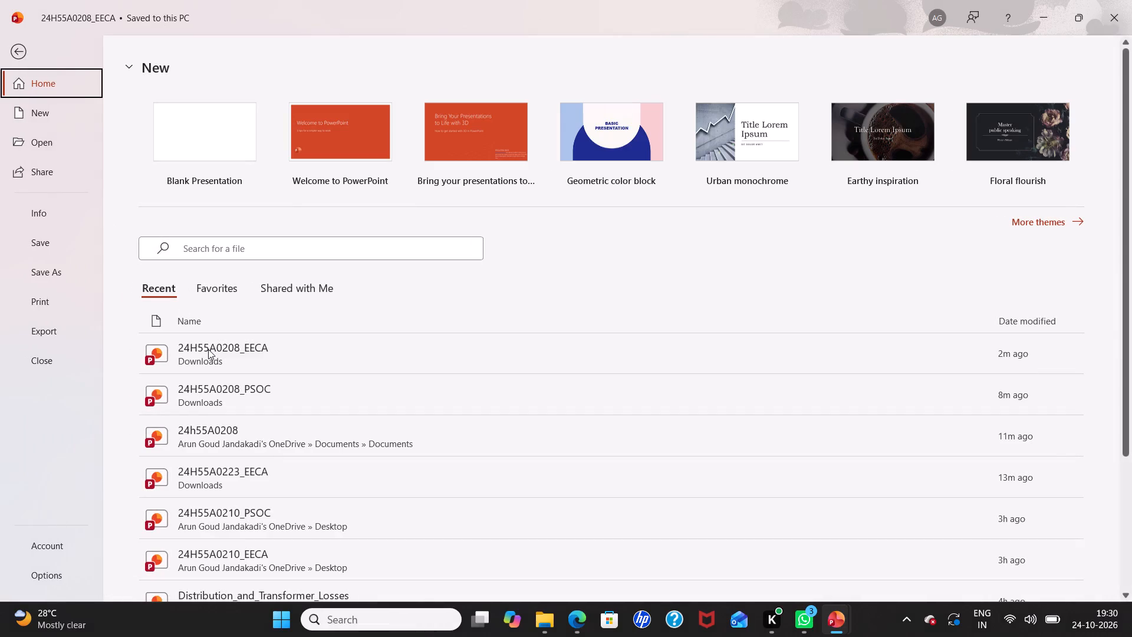
click(44, 265)
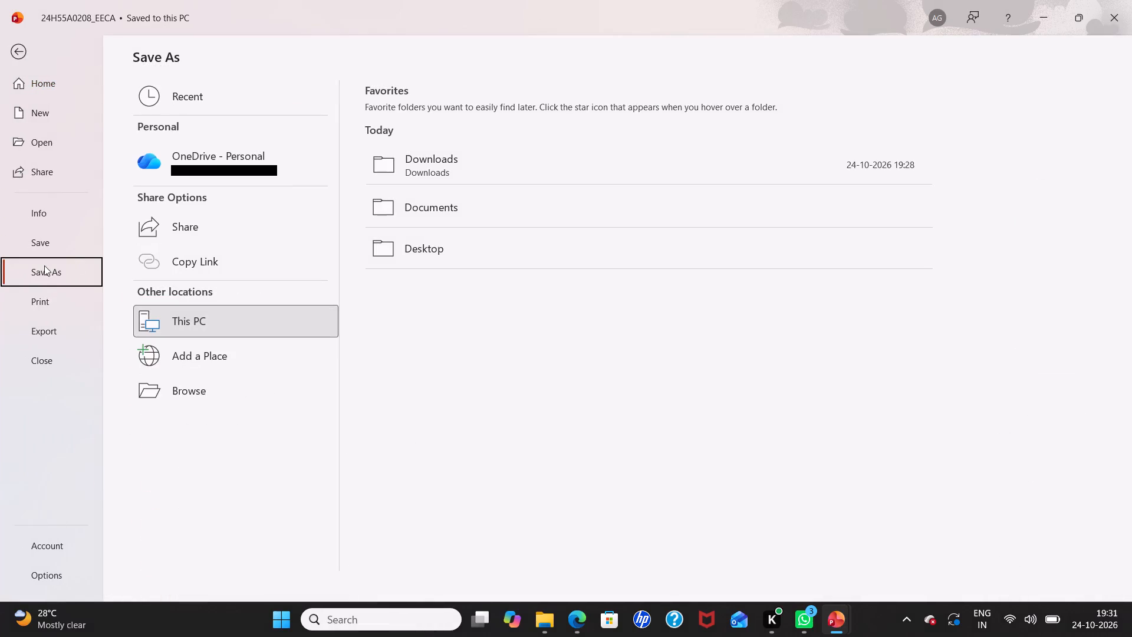